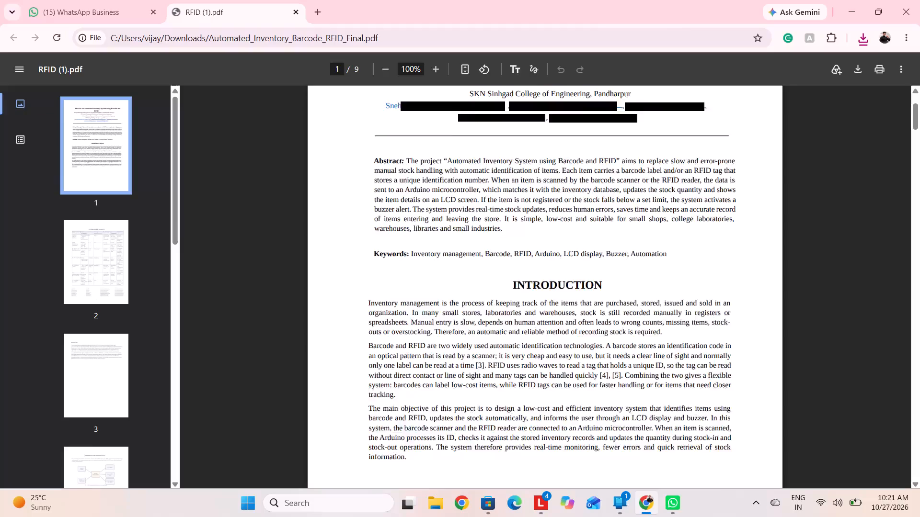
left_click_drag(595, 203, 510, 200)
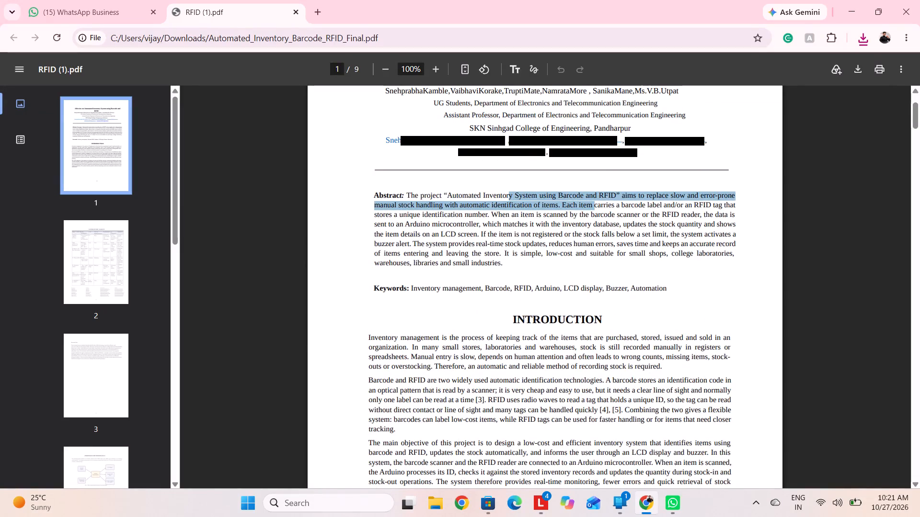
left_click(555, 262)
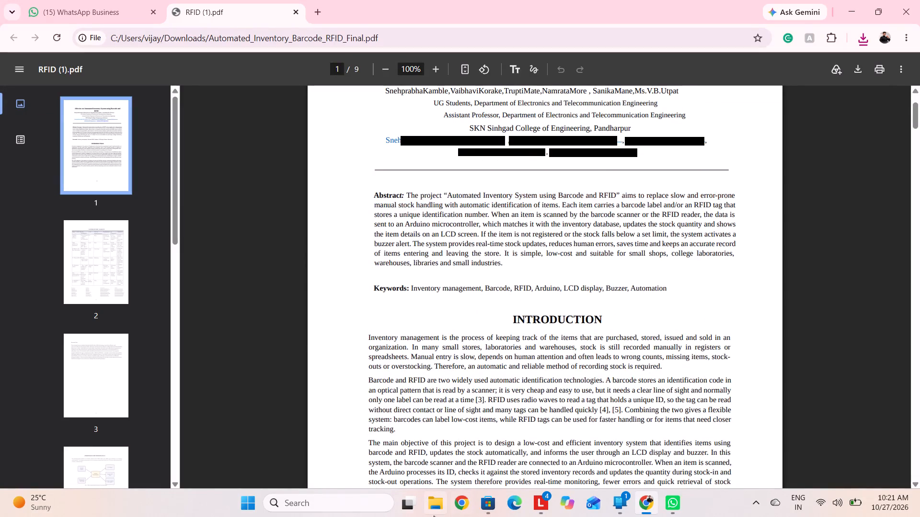
Switch to File Explorer and open the Automated_Inventory_Barcode_RFID_Final PDF from the Downloads folder in Word.
left_click(424, 506)
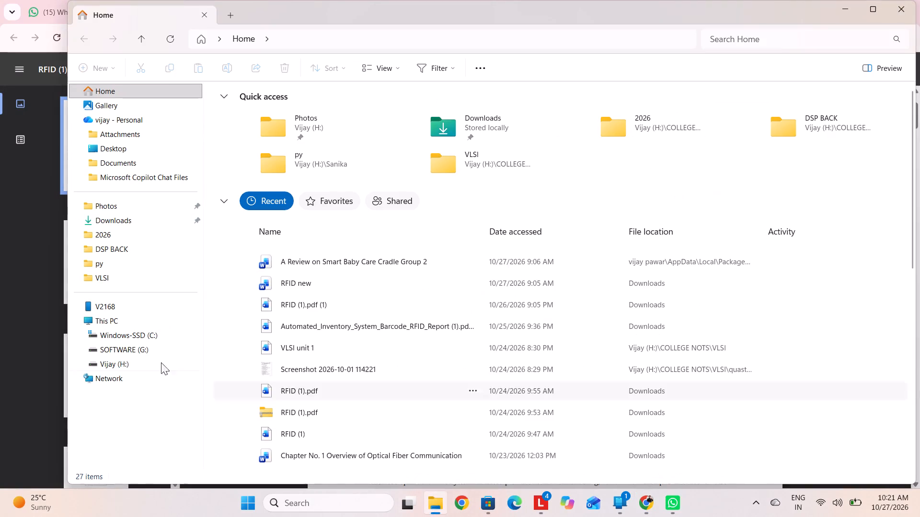
left_click(103, 222)
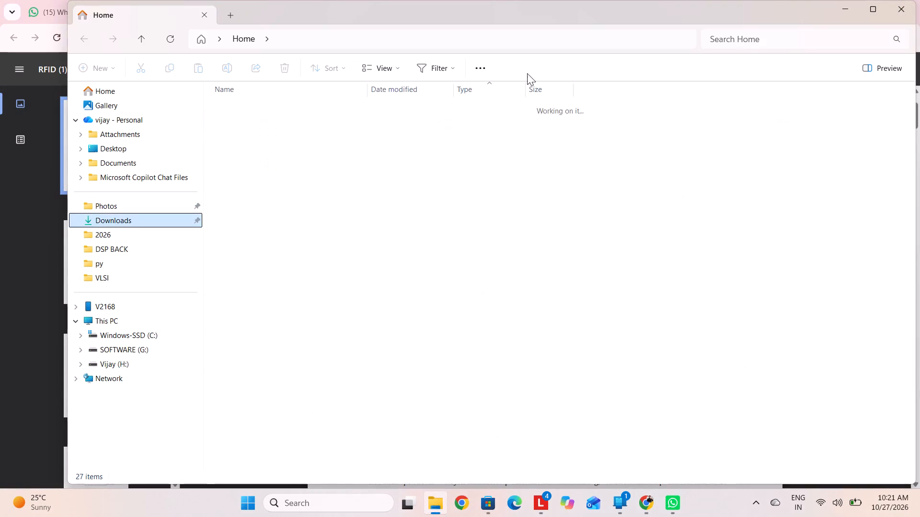
double_click(339, 123)
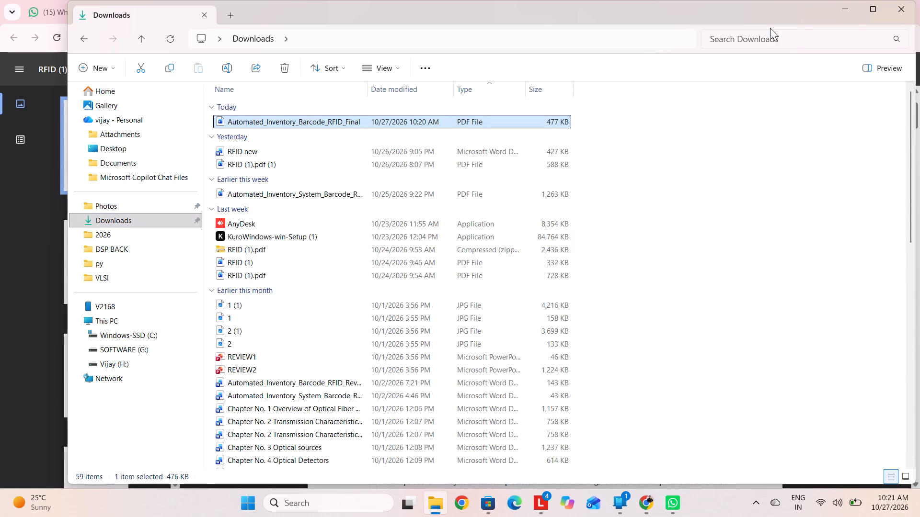
left_click(871, 11)
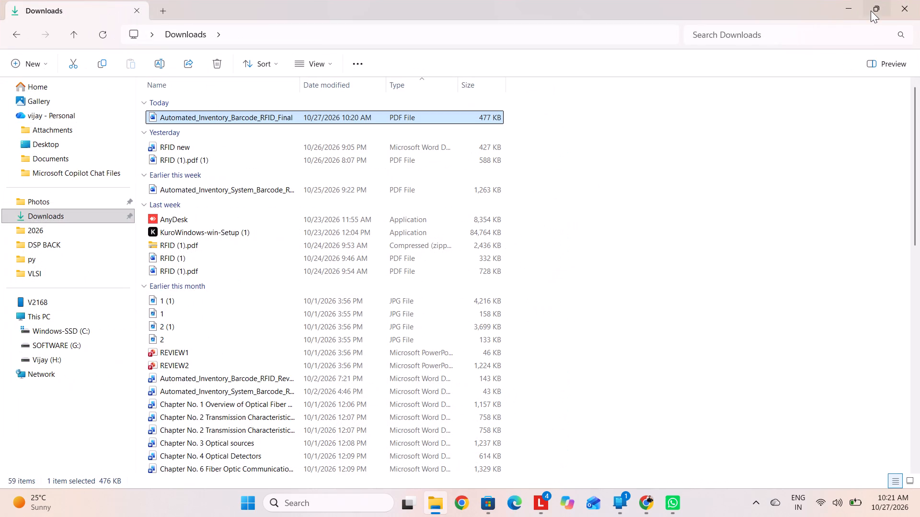
double_click(389, 115)
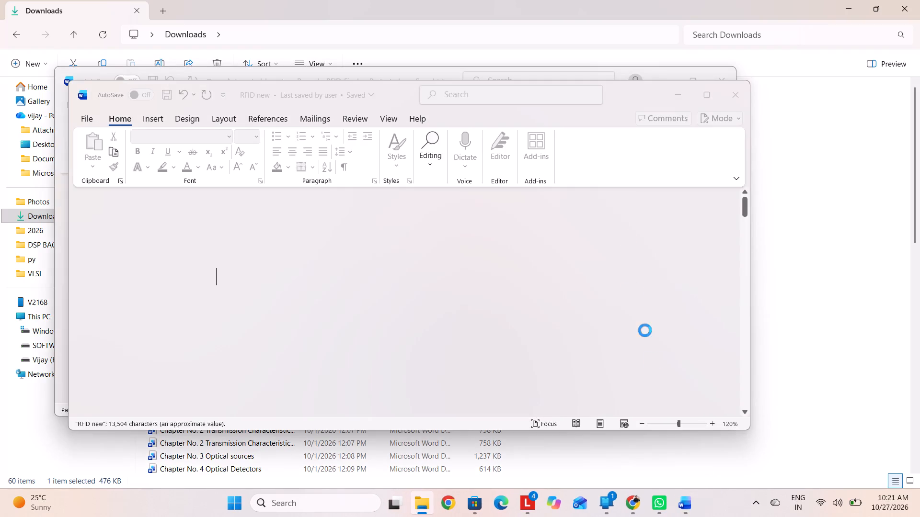
Dismiss the Office activation wizard, then enable editing for Automated_Inventory_Barcode_RFID_Final in a maximized window.
left_click(706, 101)
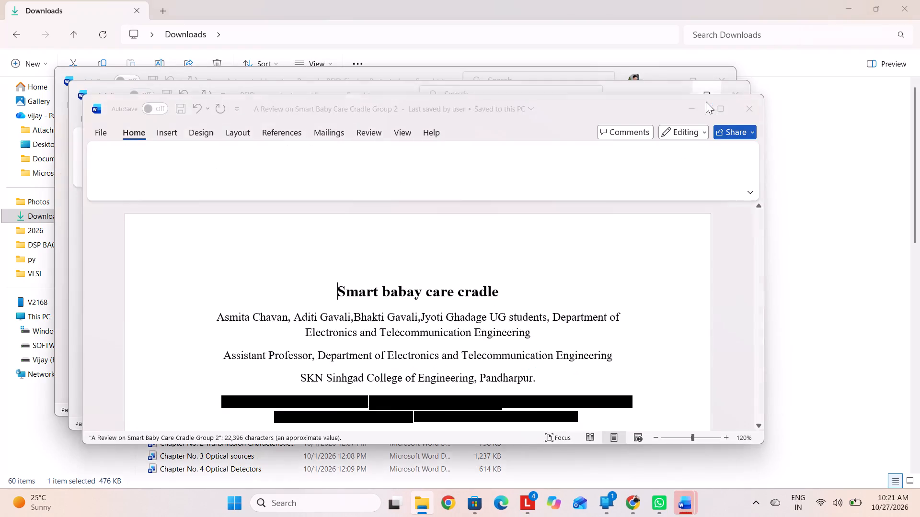
left_click(706, 101)
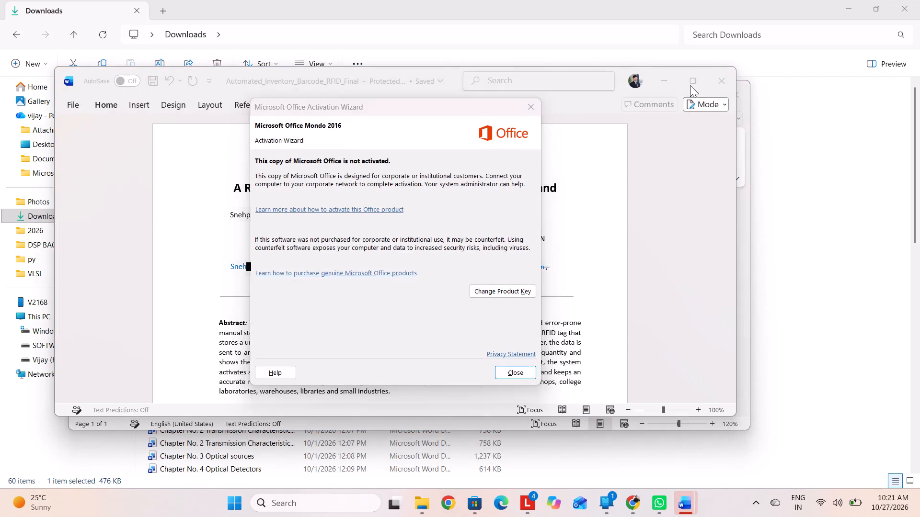
left_click(690, 85)
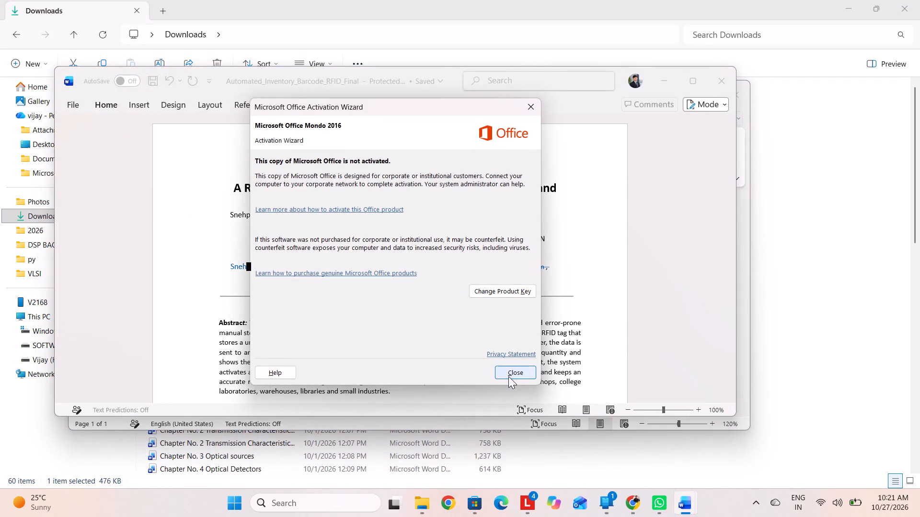
left_click(508, 376)
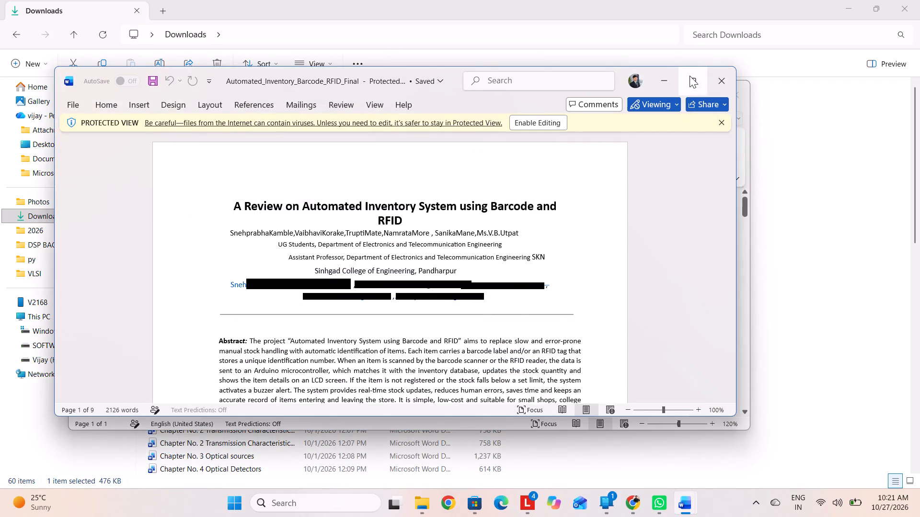
left_click(690, 76)
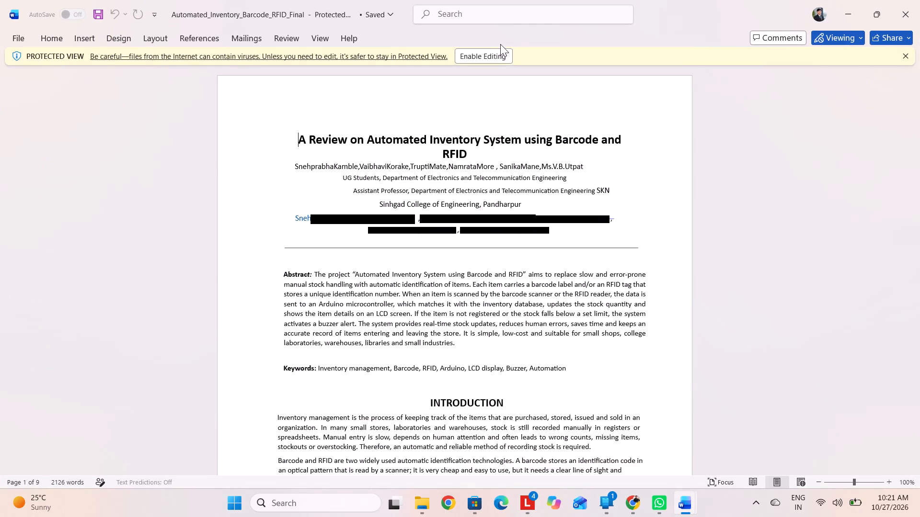
left_click(499, 56)
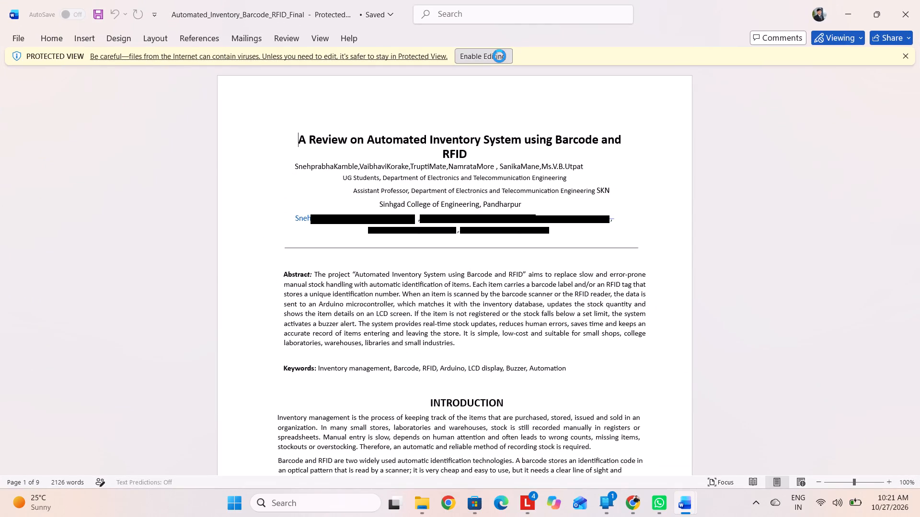
Examine the title block, introduction and Literature Survey table of the converted paper.
scroll(525, 228, "up", 1)
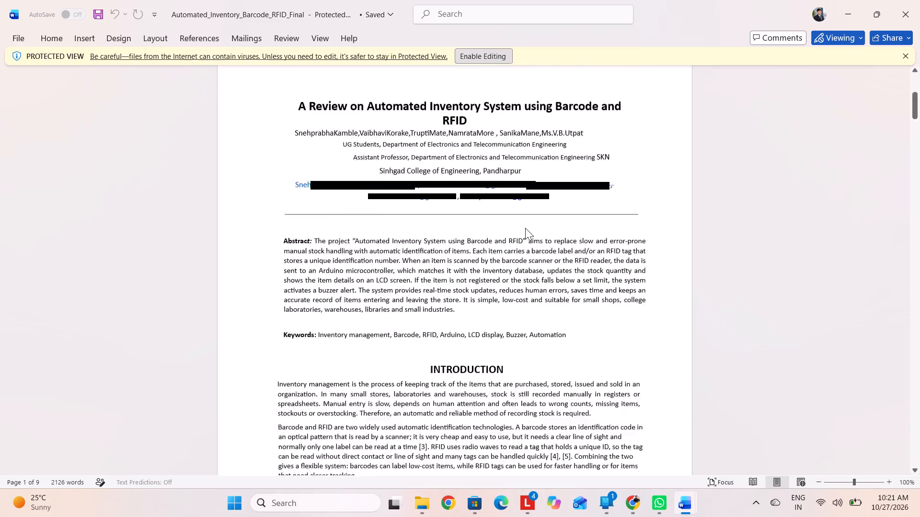
scroll(525, 228, "up", 1)
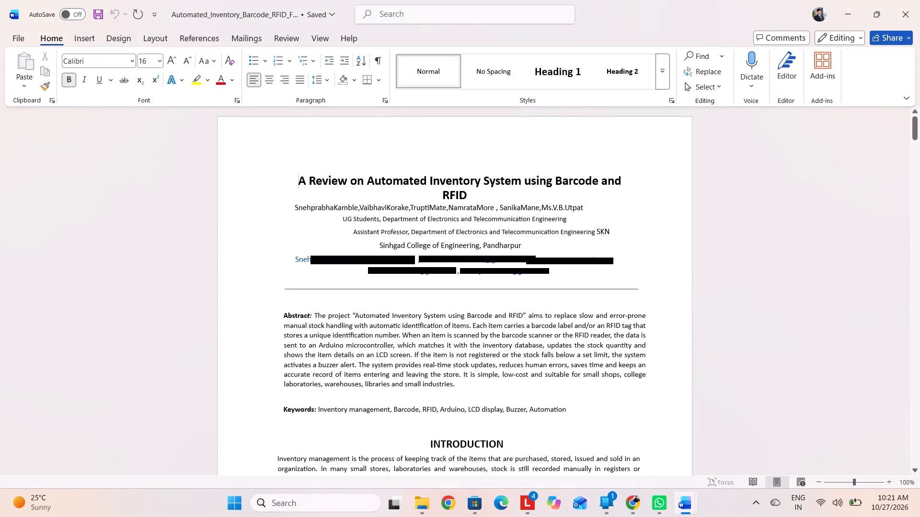
right_click(475, 255)
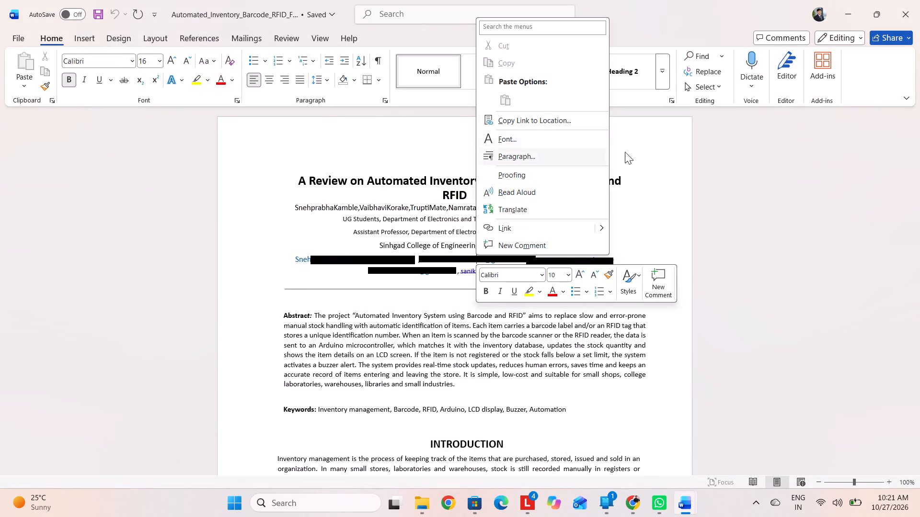
left_click(709, 124)
scroll(709, 124, "down", 3)
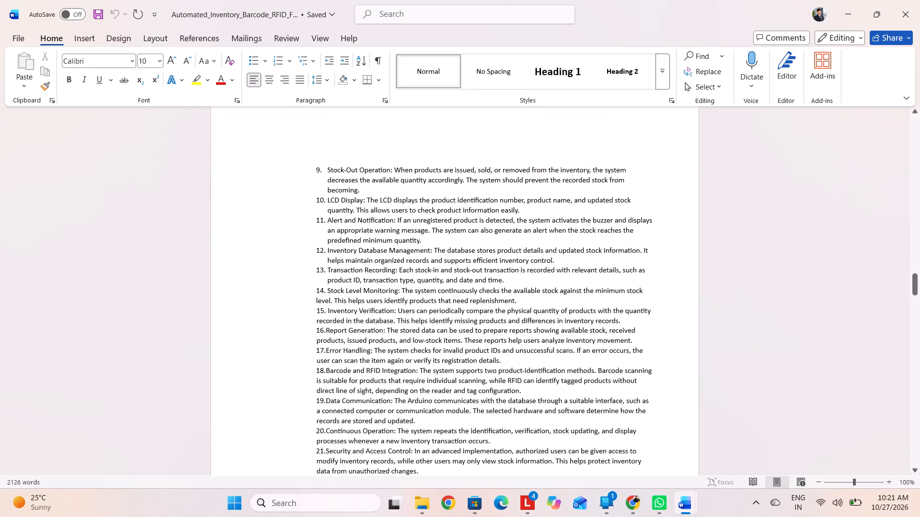
scroll(597, 250, "up", 8)
left_click(597, 250)
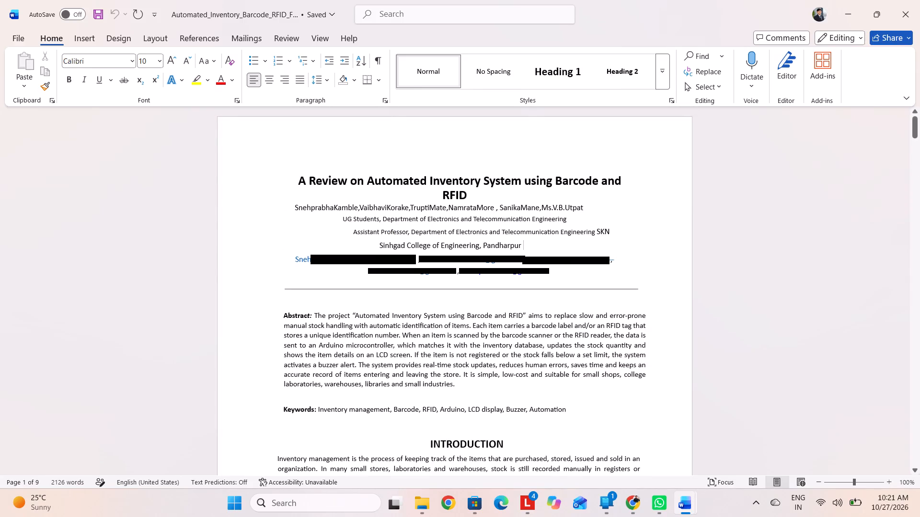
scroll(597, 250, "down", 1)
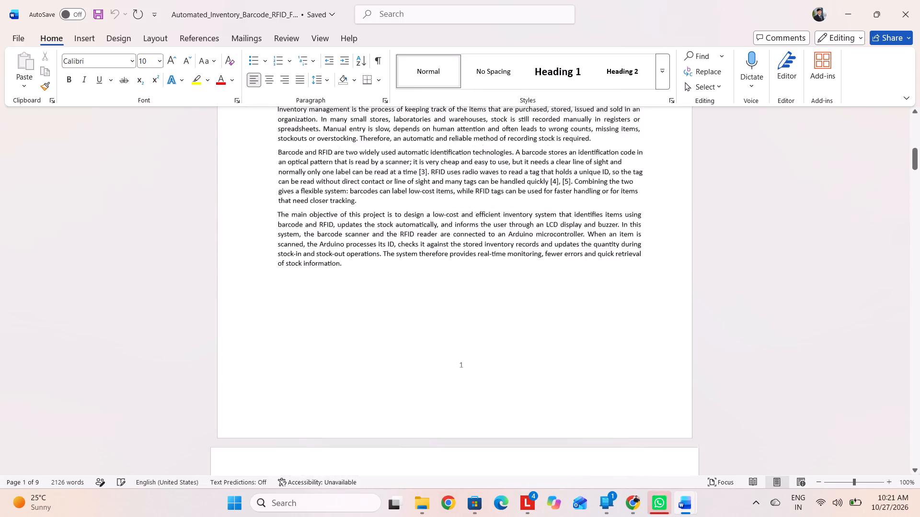
scroll(597, 250, "down", 2)
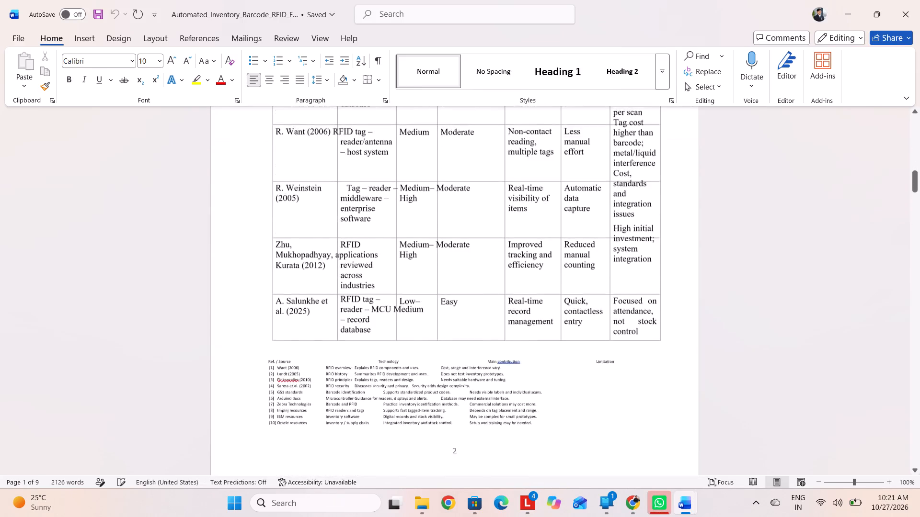
scroll(597, 250, "down", 1)
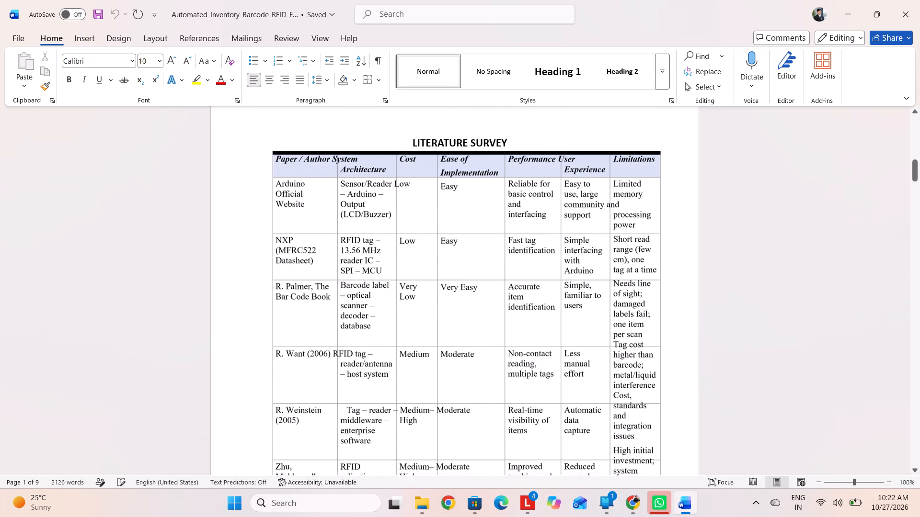
scroll(597, 250, "down", 1)
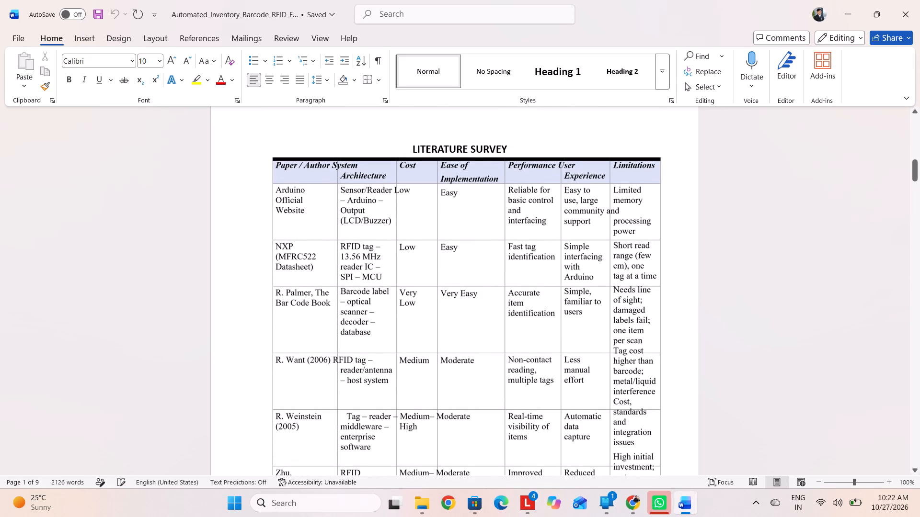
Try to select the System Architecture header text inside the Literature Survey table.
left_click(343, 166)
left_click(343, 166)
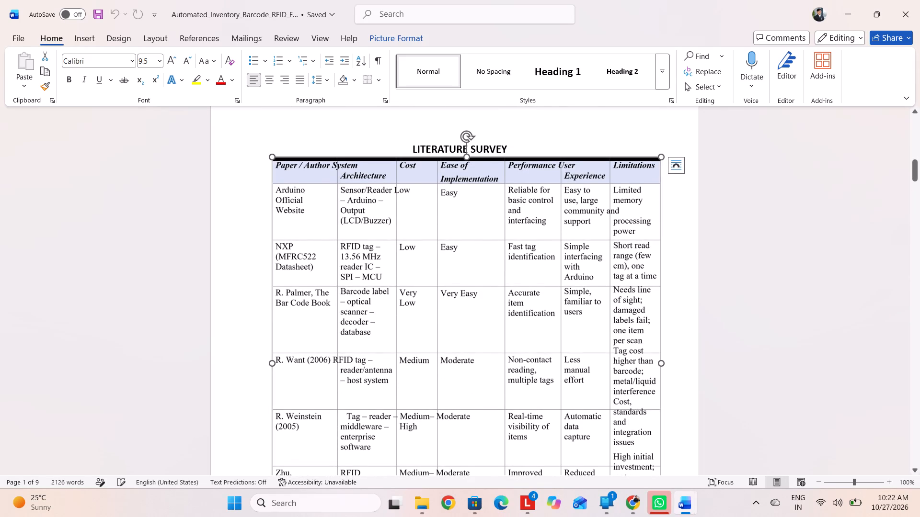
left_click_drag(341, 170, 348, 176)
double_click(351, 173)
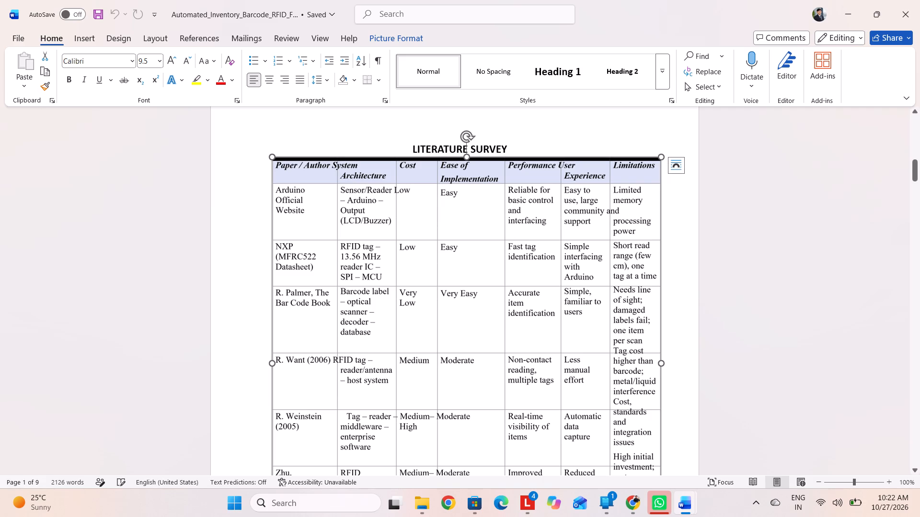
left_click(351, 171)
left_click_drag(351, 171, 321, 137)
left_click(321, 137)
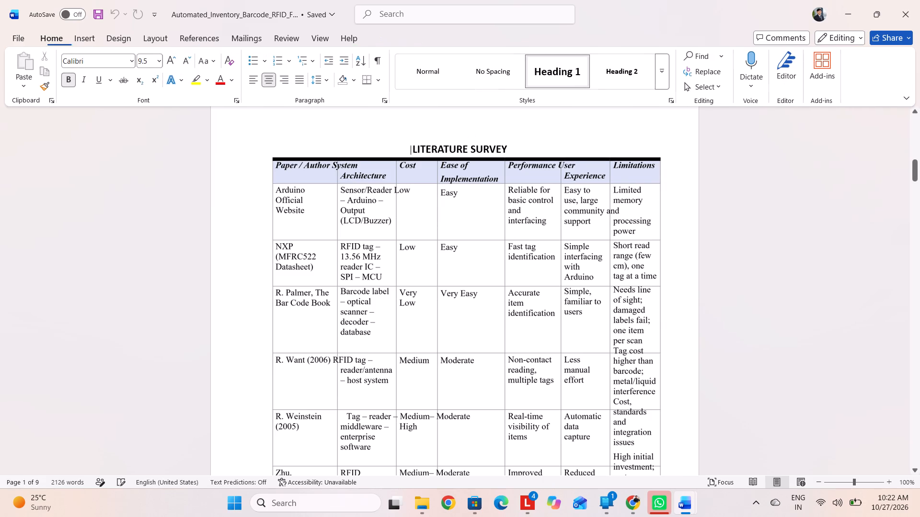
Skim the converted paper from the Literature Survey table to the last page and back to the end of page 1.
scroll(321, 137, "down", 3)
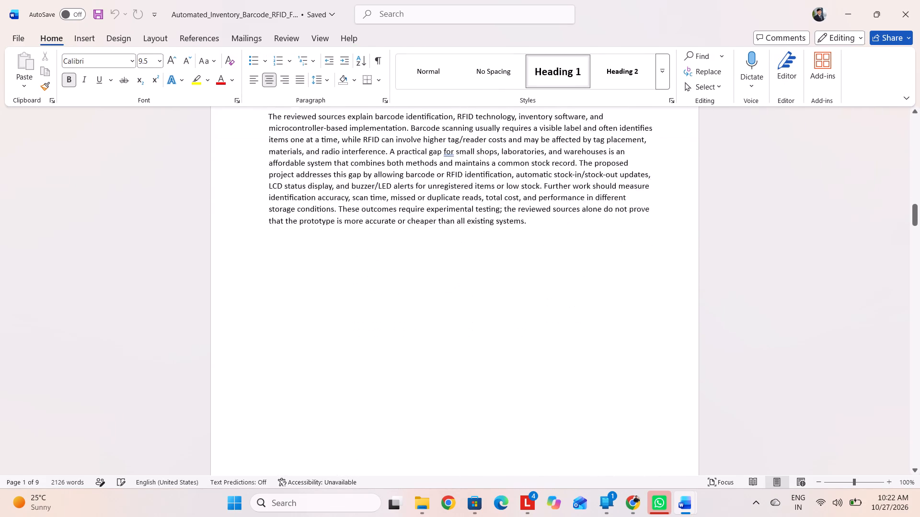
scroll(321, 137, "down", 2)
scroll(321, 137, "up", 1)
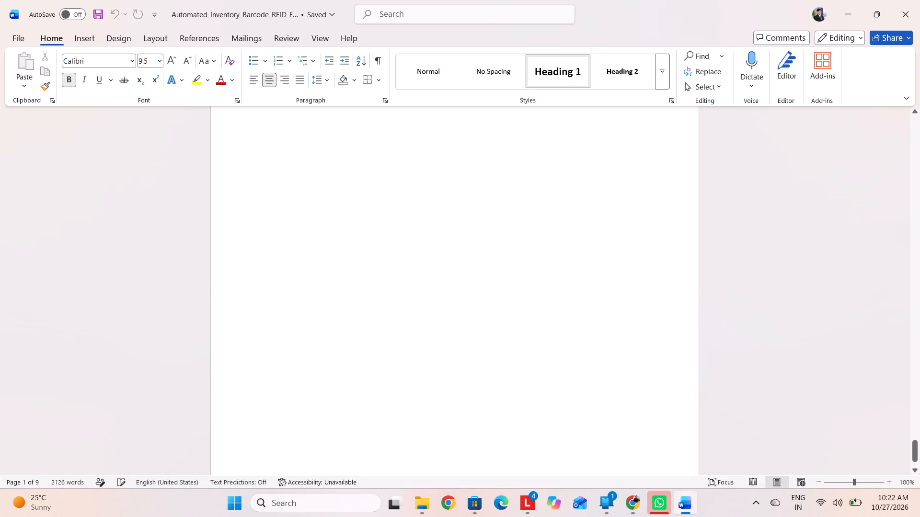
scroll(321, 137, "down", 2)
scroll(321, 137, "up", 1)
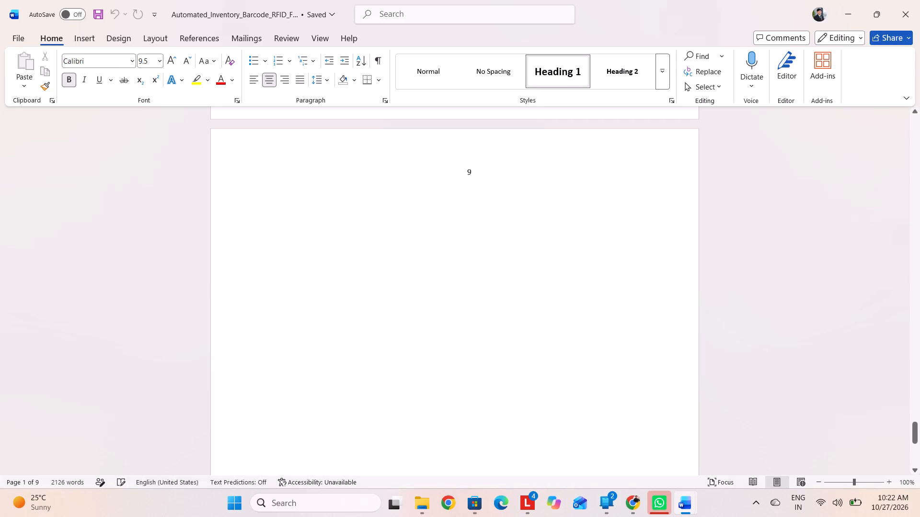
scroll(321, 137, "up", 3)
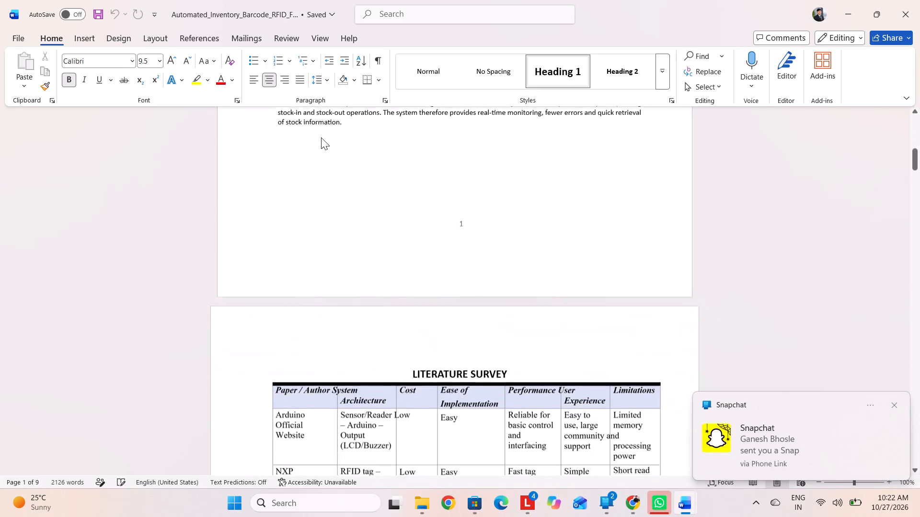
scroll(321, 137, "up", 1)
Examine the reference table, the Research Gap section and the first numbered items of Proposed Methodology.
scroll(321, 137, "down", 1)
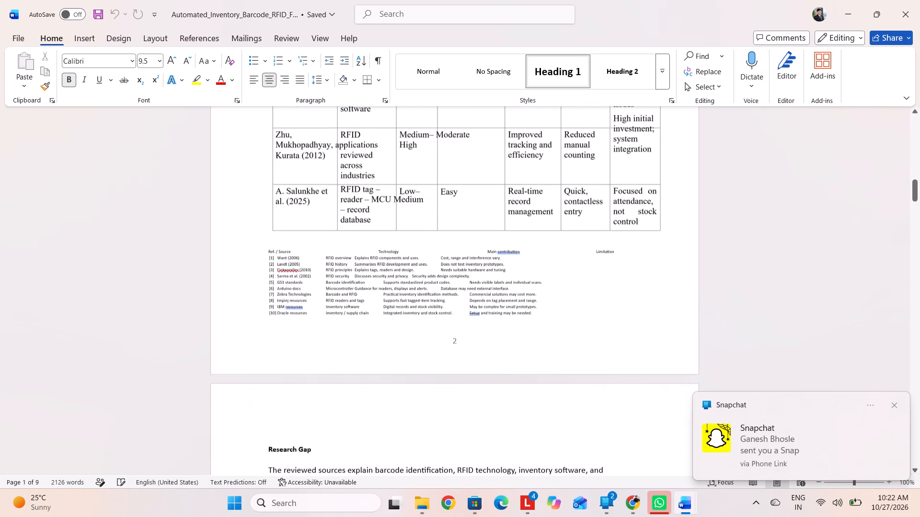
scroll(321, 137, "down", 1)
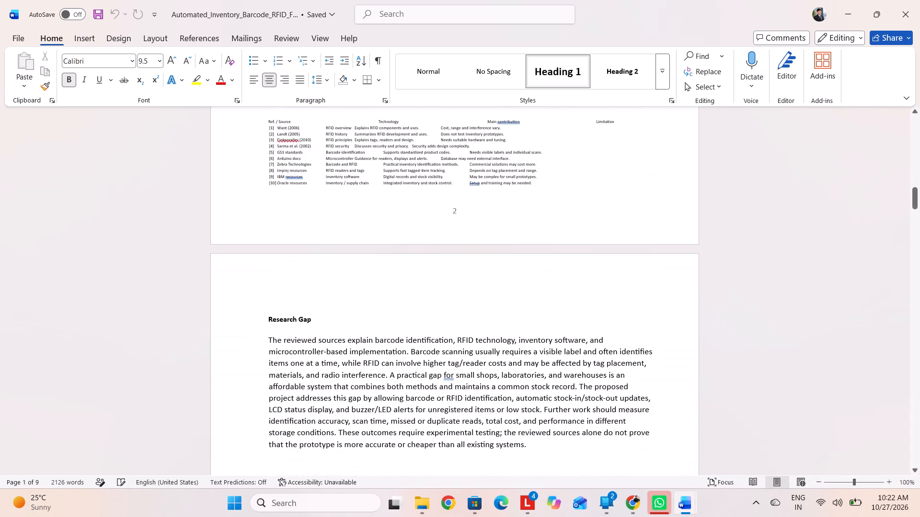
scroll(321, 137, "down", 3)
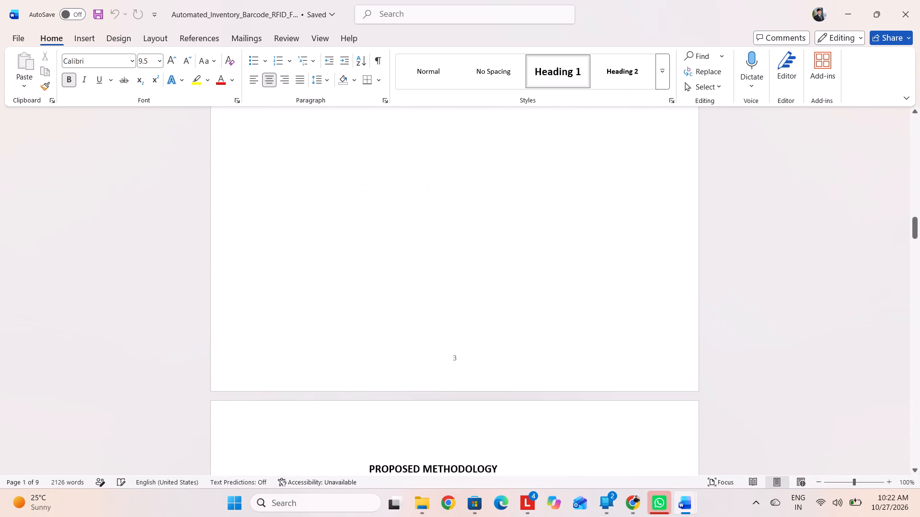
scroll(321, 137, "down", 2)
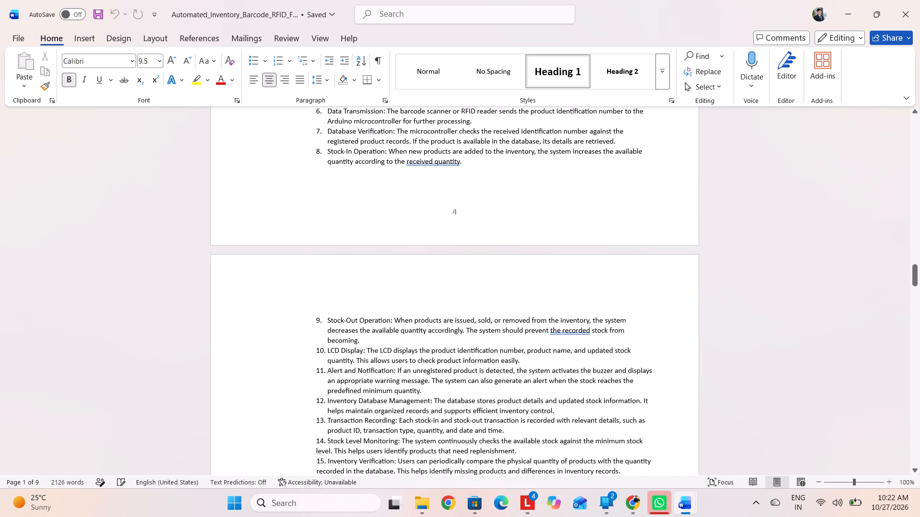
scroll(376, 282, "down", 1)
Review methodology items 9 to 22 and the Overall Working paragraph down to the Conclusion heading.
key("Down")
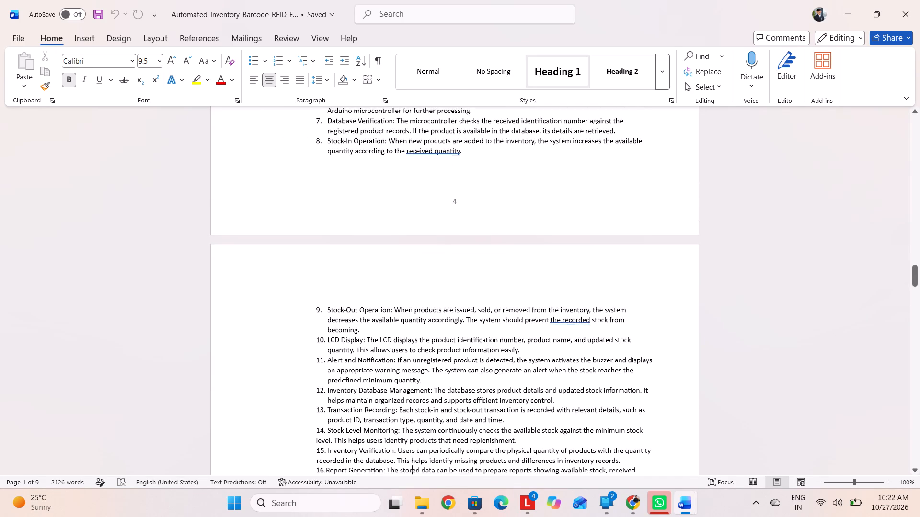
key("Down")
key("Down")
key("Down")
key("Down")
key("Down")
key("Down")
key("Down")
key("Down")
key("Down")
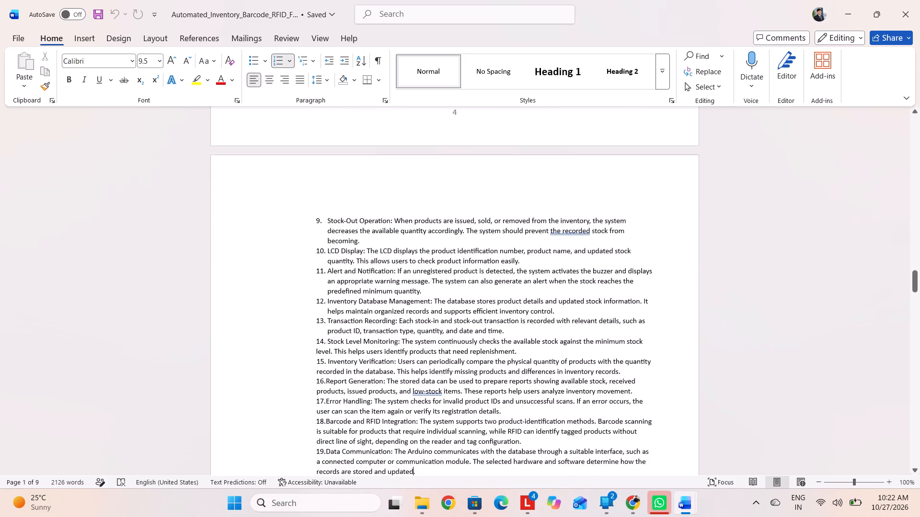
key("Down")
key("Down")
key("Down")
key("Down")
key("Down")
key("Down")
key("Down")
key("Down")
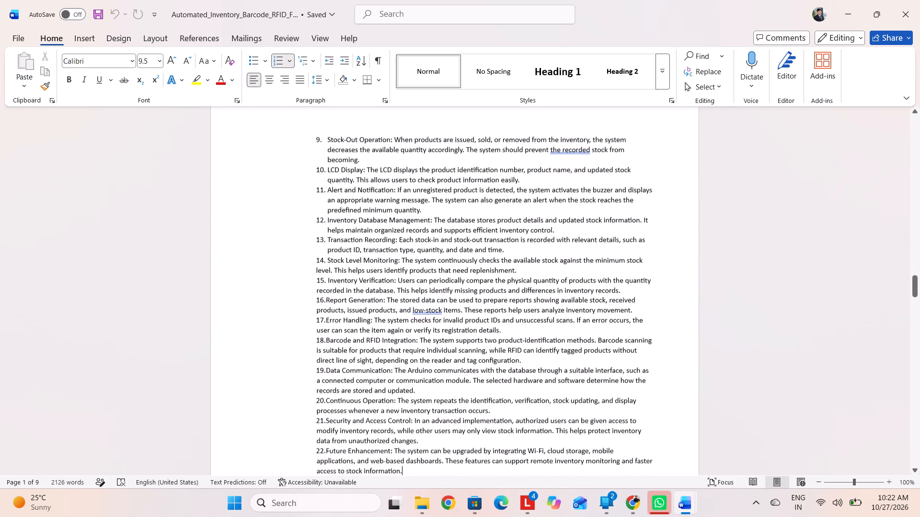
key("Down")
key("Down")
key("Down")
key("Down")
key("Down")
key("Down")
key("Down")
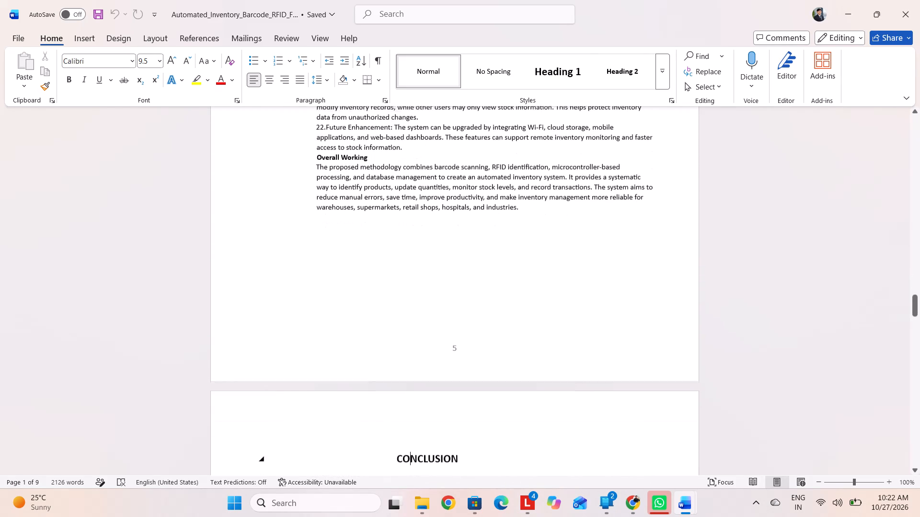
key("Down")
Check the methodology list again, going back from the Conclusion heading to item 11, Alert and Notification.
key("Up")
key("Up")
key("Up")
key("Up")
key("Up")
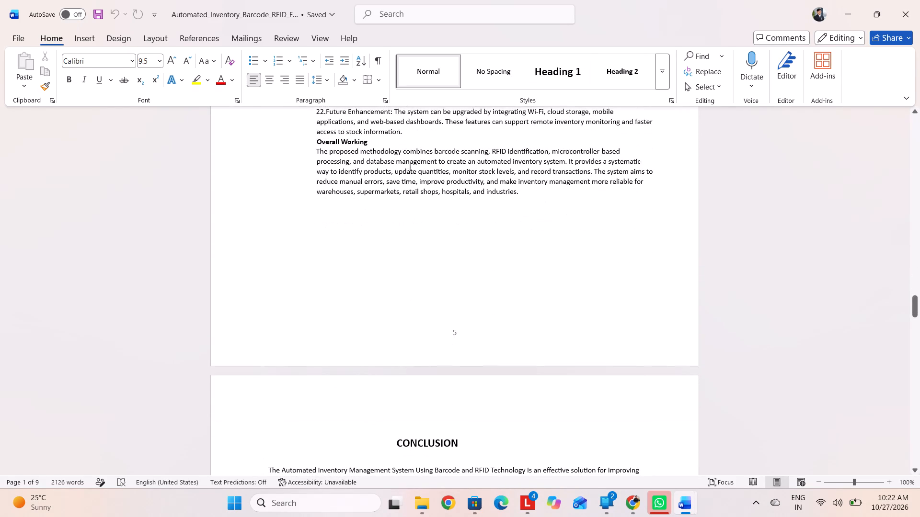
key("Up")
key("Up")
key("Up")
key("Up")
key("Up")
key("Up")
key("Up")
key("Up")
key("Up")
key("Up")
key("Up")
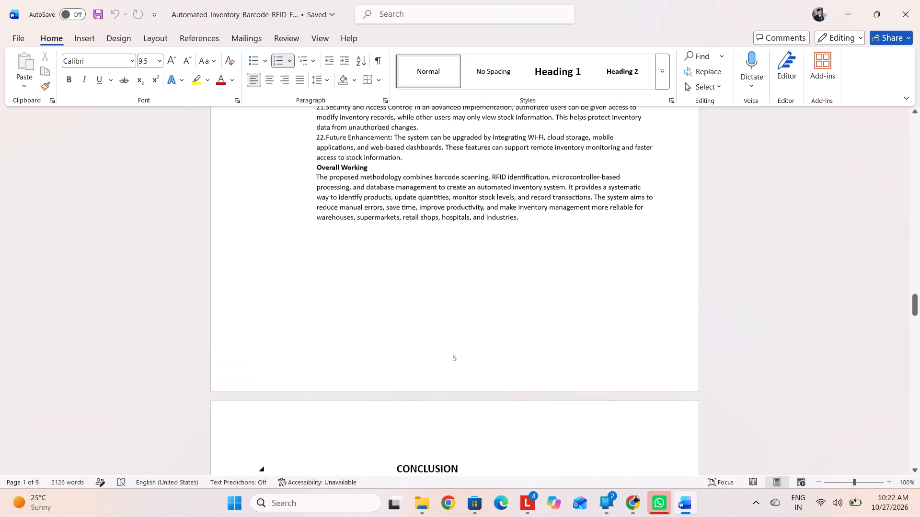
key("Up")
key("Up")
key("Up")
key("Up")
key("Up")
key("Up")
key("Up")
key("Up")
key("Up")
key("Up")
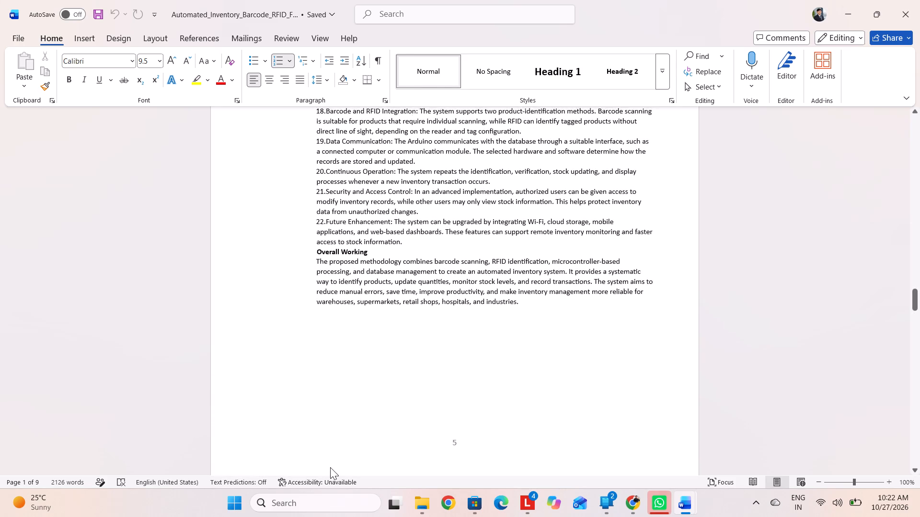
key("Up")
key("Up")
key("Up")
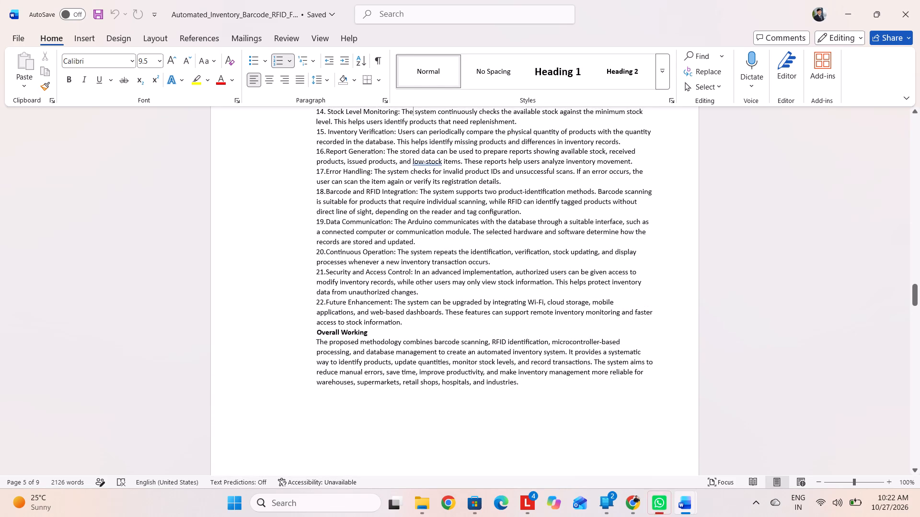
key("Up")
key("Up")
key("Up")
key("Up")
key("Up")
key("Up")
key("Up")
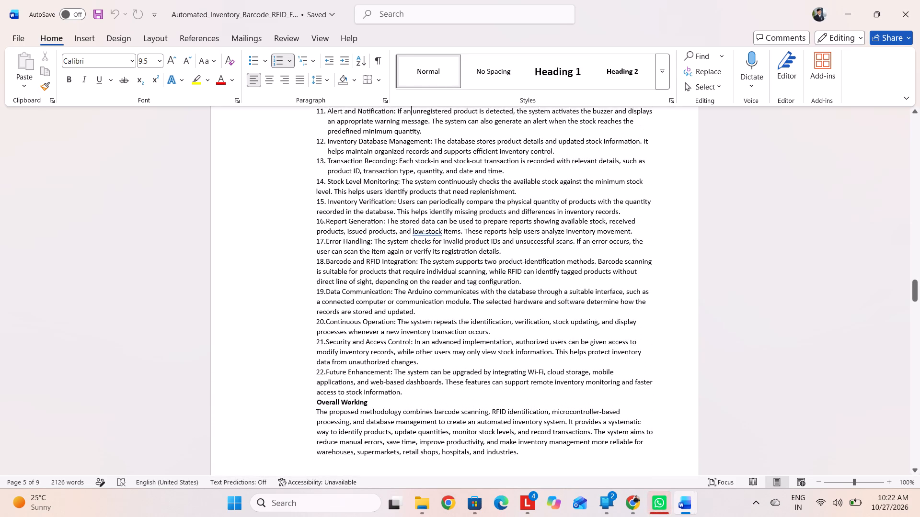
Shift the automatically numbered methodology list, through item 14, left so its text lines up with the body text margin.
scroll(330, 467, "up", 1)
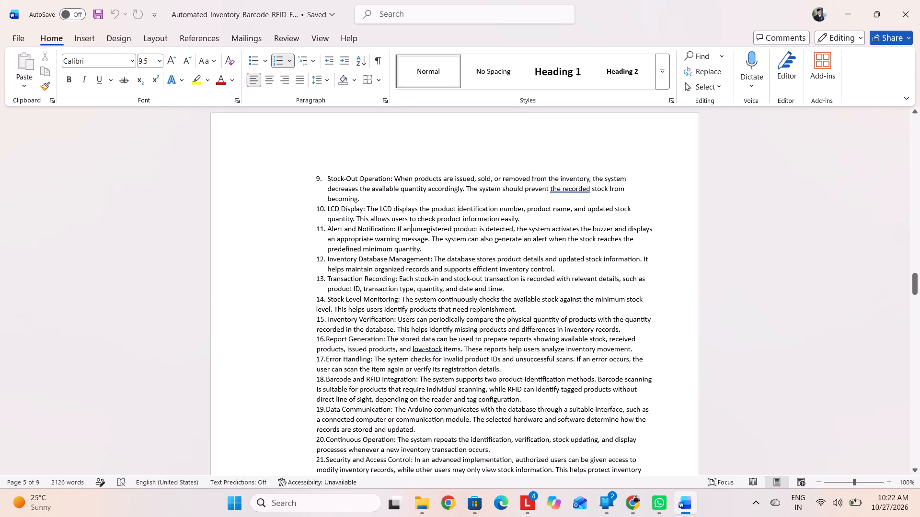
left_click(374, 287)
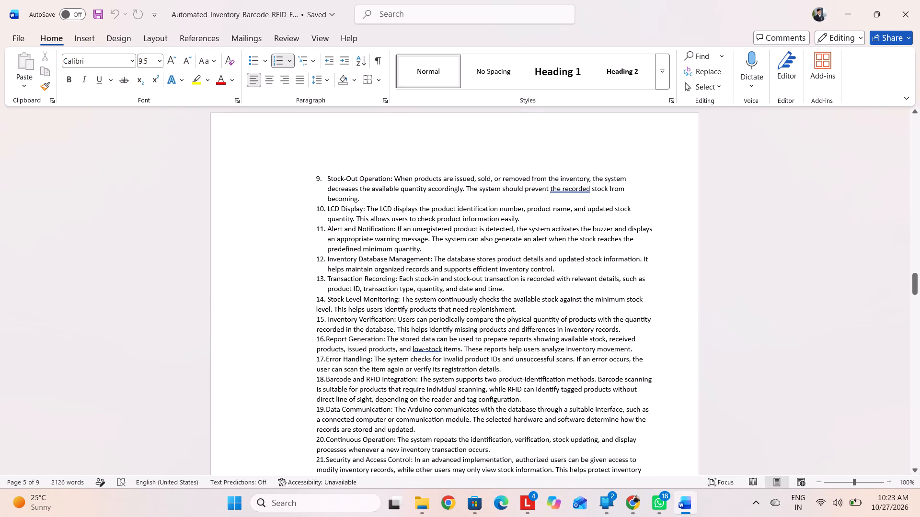
left_click_drag(318, 180, 377, 371)
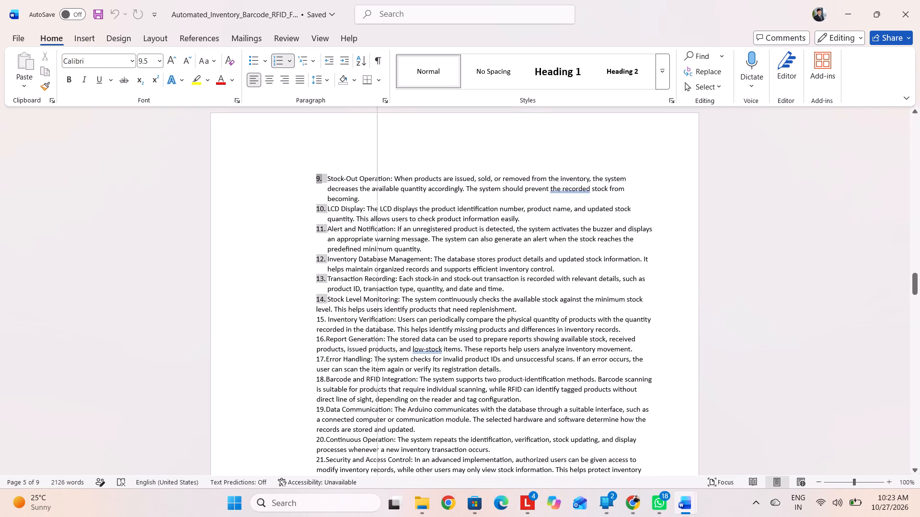
left_click_drag(377, 371, 353, 247)
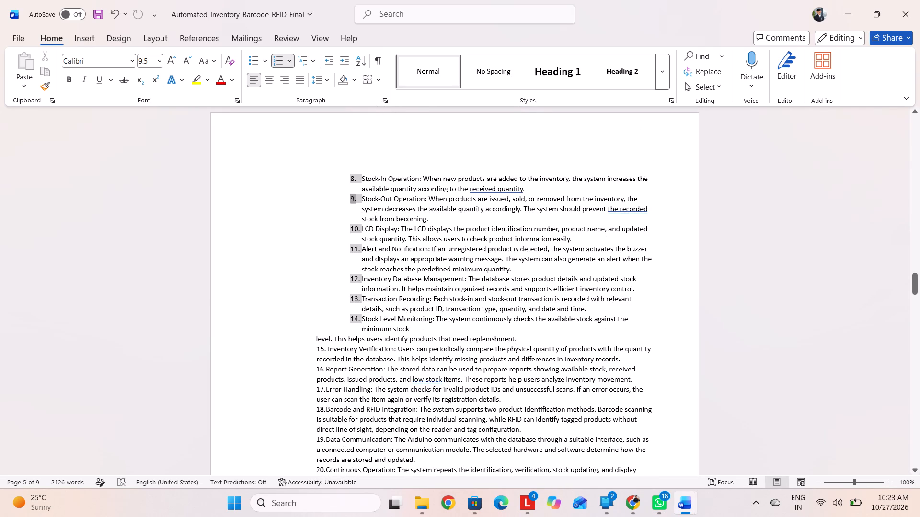
left_click_drag(355, 177, 298, 178)
left_click_drag(298, 178, 273, 183)
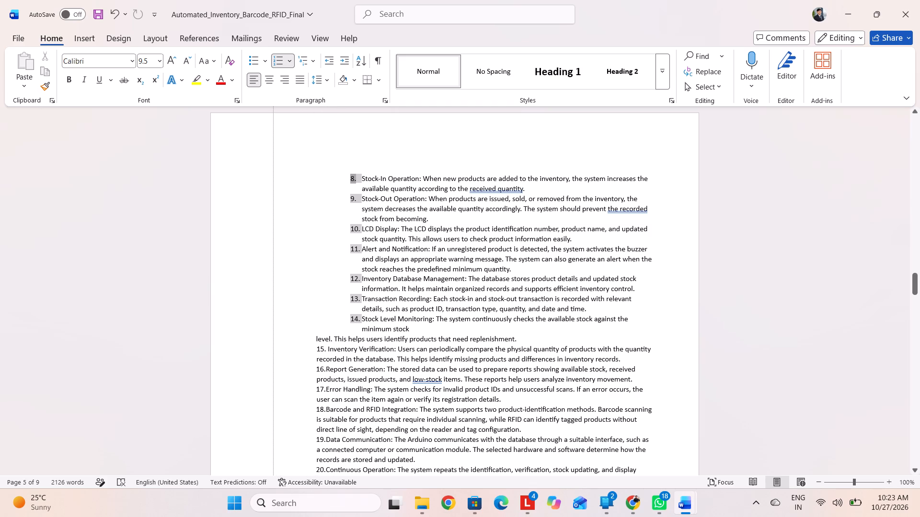
left_click_drag(273, 183, 268, 184)
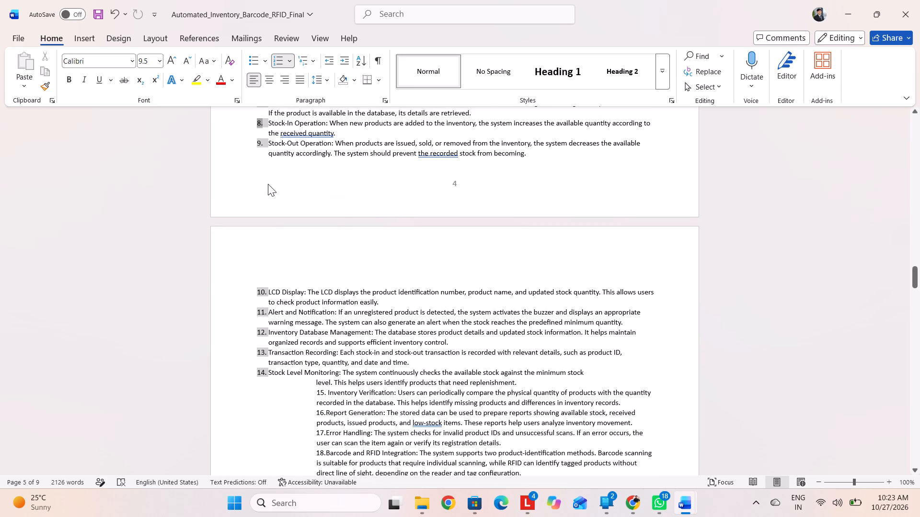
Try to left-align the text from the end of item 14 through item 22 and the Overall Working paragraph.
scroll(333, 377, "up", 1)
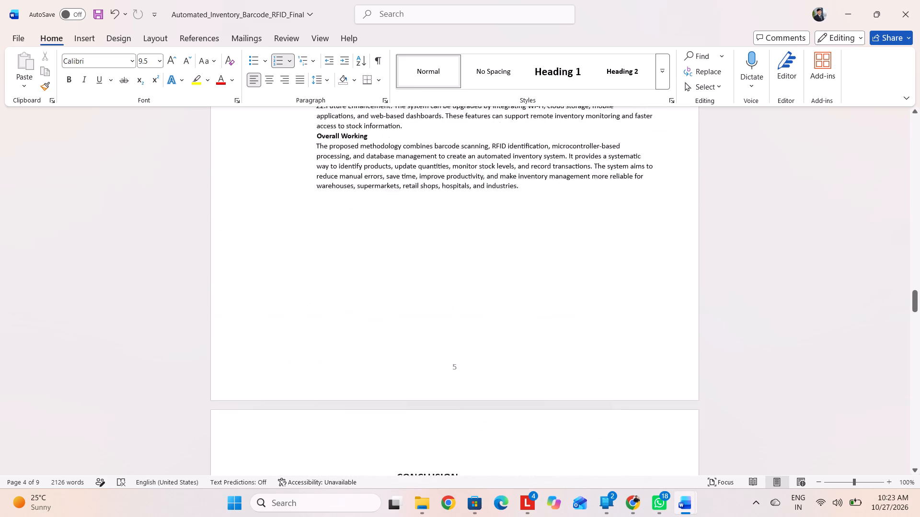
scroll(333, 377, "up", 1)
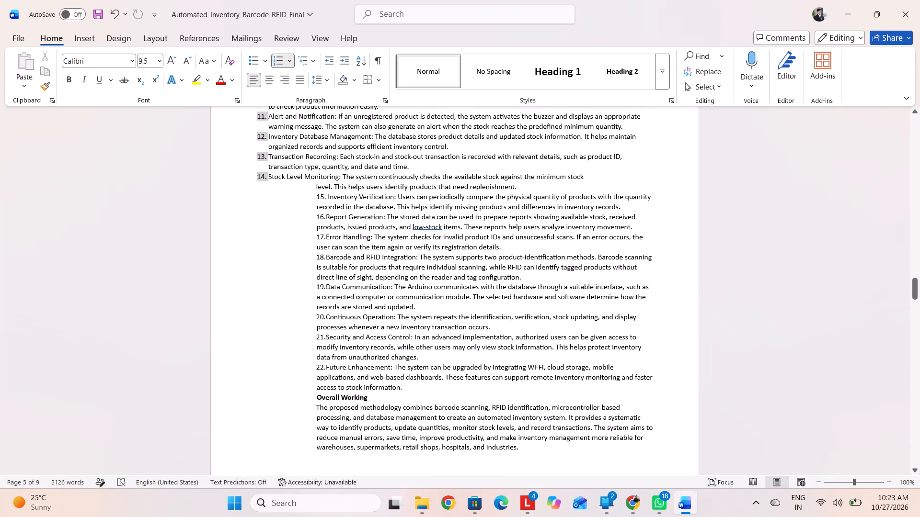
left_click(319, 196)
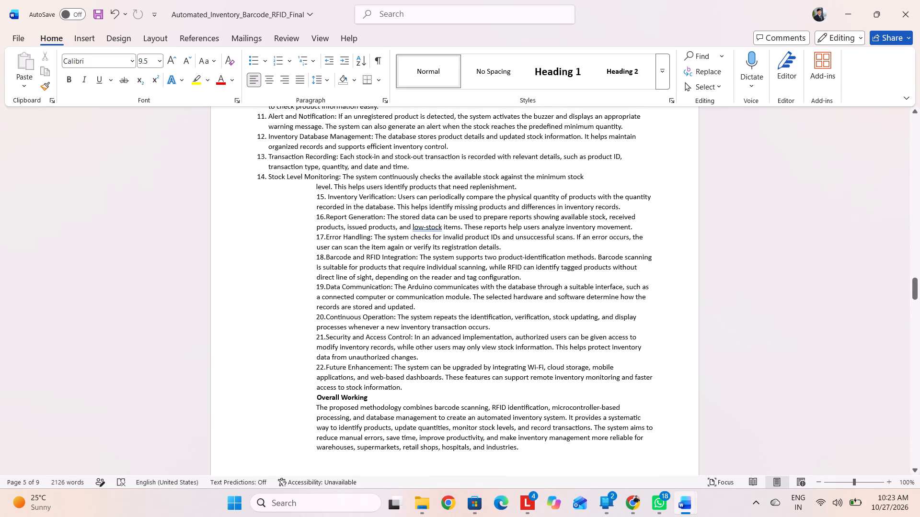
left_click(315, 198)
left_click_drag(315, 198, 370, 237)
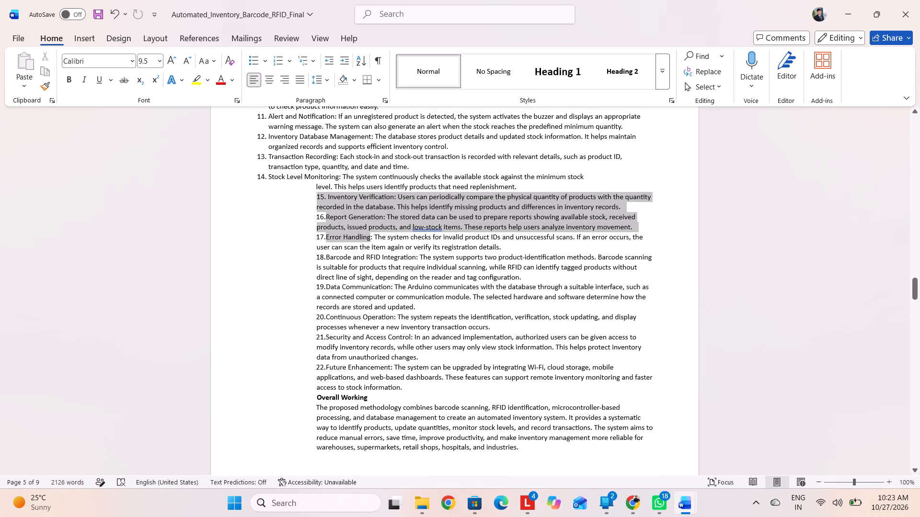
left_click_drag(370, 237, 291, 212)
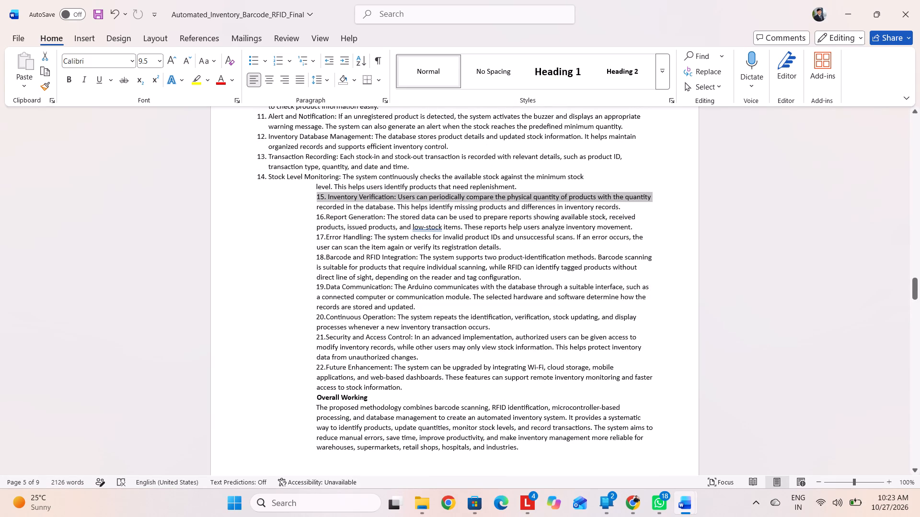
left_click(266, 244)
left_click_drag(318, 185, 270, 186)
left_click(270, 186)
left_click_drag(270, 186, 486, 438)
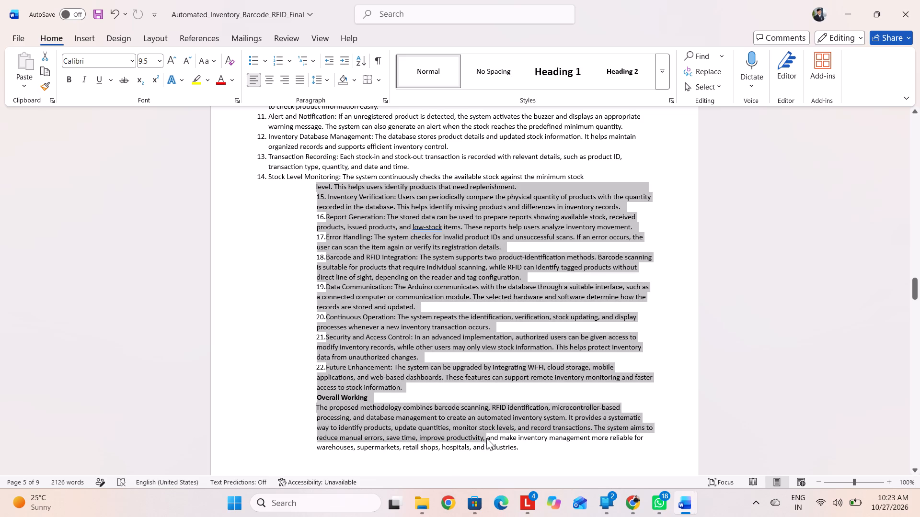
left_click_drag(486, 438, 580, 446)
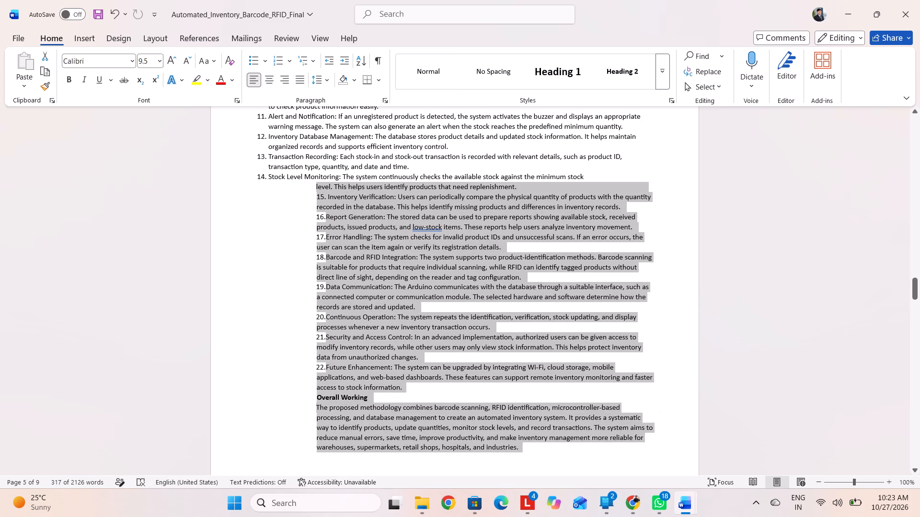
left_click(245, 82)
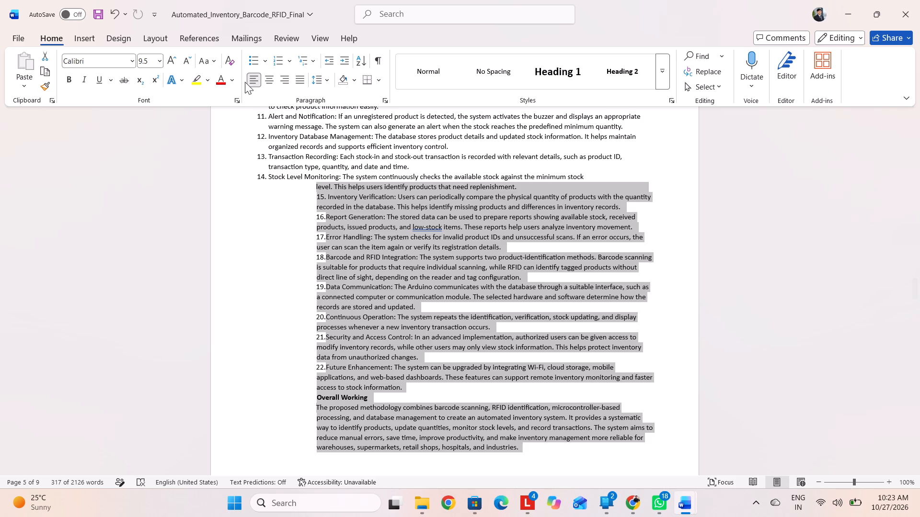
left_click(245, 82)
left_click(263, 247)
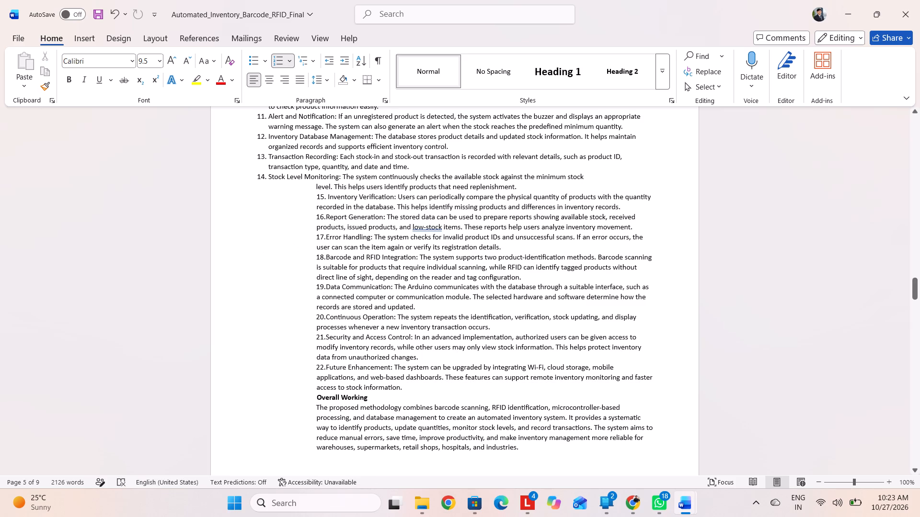
Undo the leftward shift of the automatically numbered methodology list, through item 14.
key("ctrl+z")
key("ctrl+z")
key("ctrl+z")
key("ctrl+z")
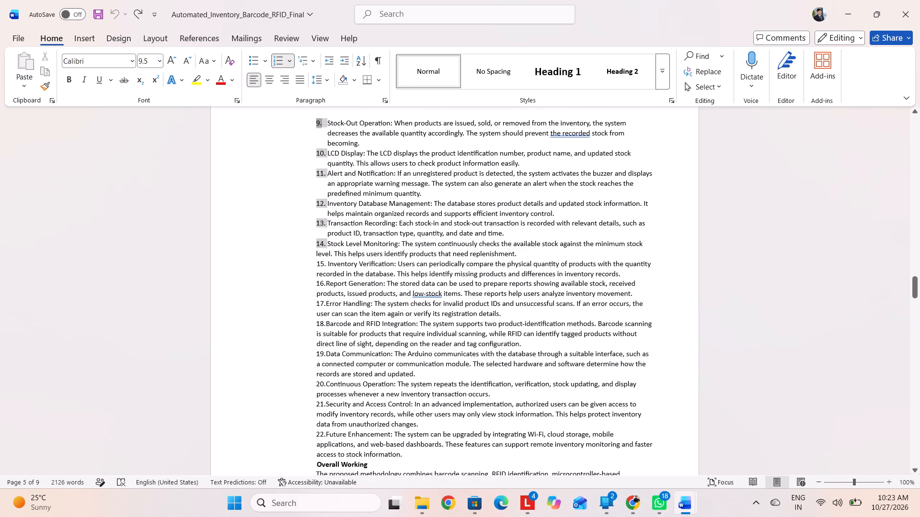
key("ctrl+z")
key("ctrl+z")
key("ctrl+z")
key("ctrl+z")
key("ctrl+z")
key("ctrl+z")
key("ctrl+z")
key("ctrl+z")
key("ctrl+z")
key("ctrl+z")
key("ctrl+z")
key("ctrl+z")
key("ctrl+z")
key("ctrl+z")
key("ctrl+z")
key("ctrl+z")
key("ctrl+z")
key("ctrl+z")
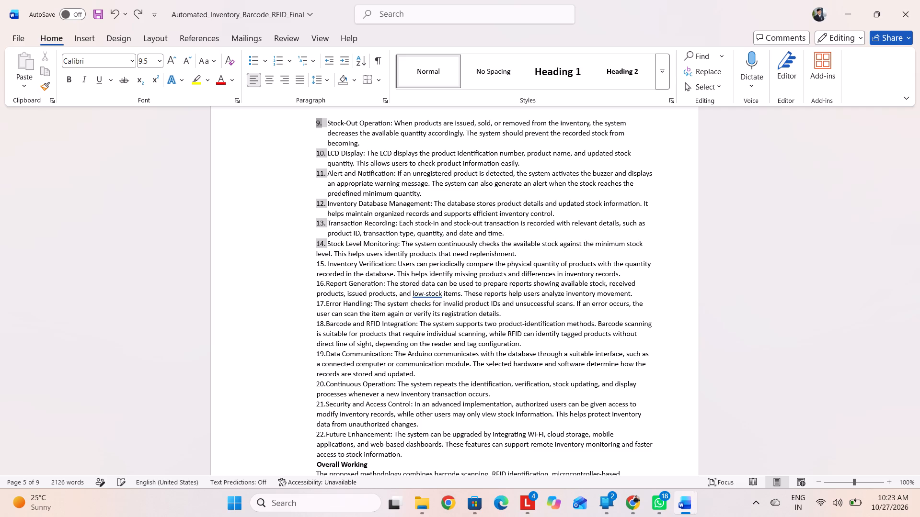
key("ctrl+z")
key("ctrl+z")
key("ctrl+z")
key("ctrl+z")
key("ctrl+z")
key("ctrl+z")
key("ctrl+z")
key("ctrl+z")
key("ctrl+z")
key("ctrl+z")
key("ctrl+z")
key("ctrl+z")
Review the literature survey table, the methodology items and the Conclusion, and return to item 9, Stock-Out Operation.
left_click(250, 207)
scroll(250, 207, "up", 2)
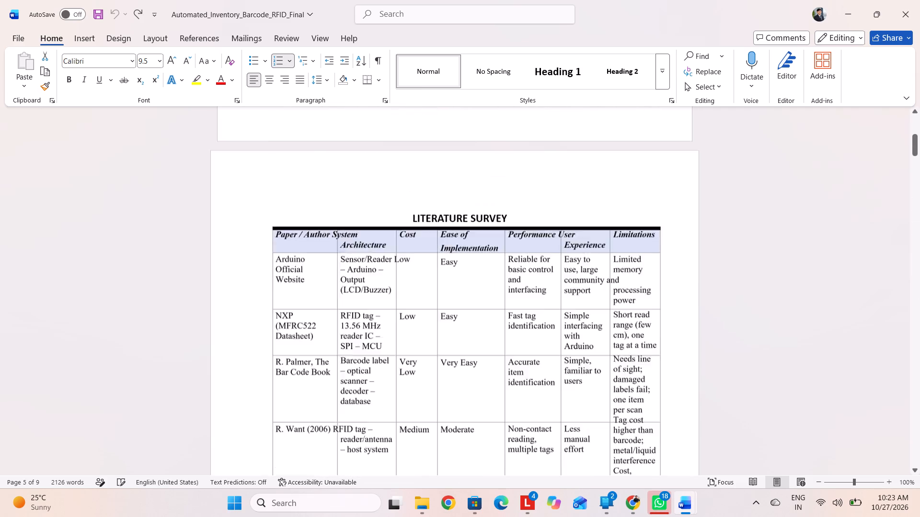
scroll(250, 207, "up", 1)
scroll(250, 207, "down", 1)
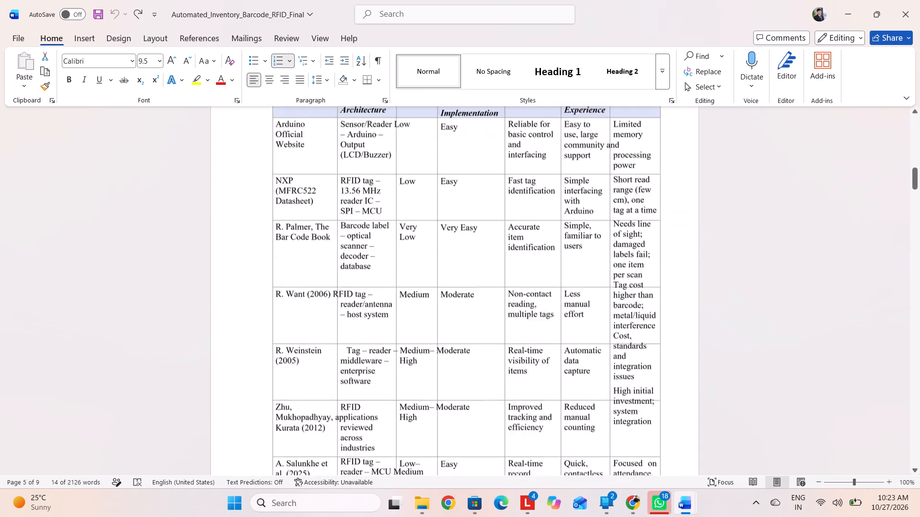
scroll(250, 207, "down", 1)
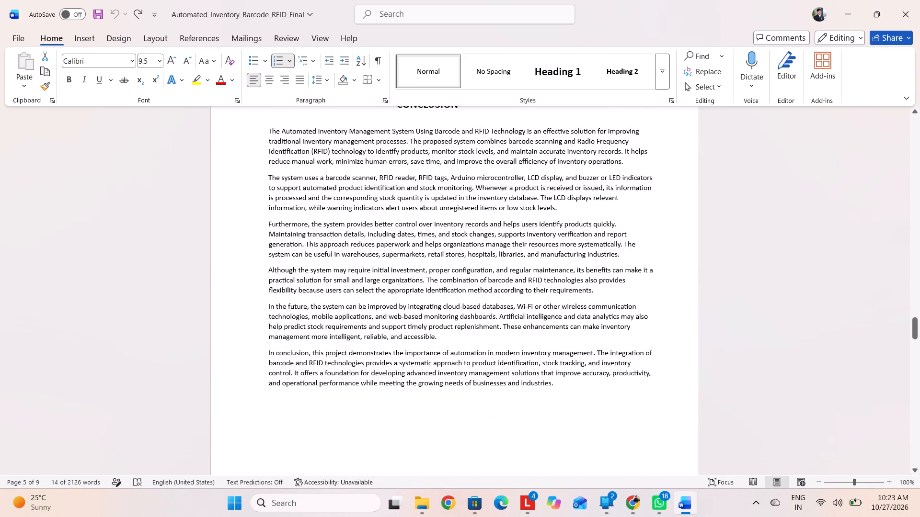
scroll(250, 207, "down", 1)
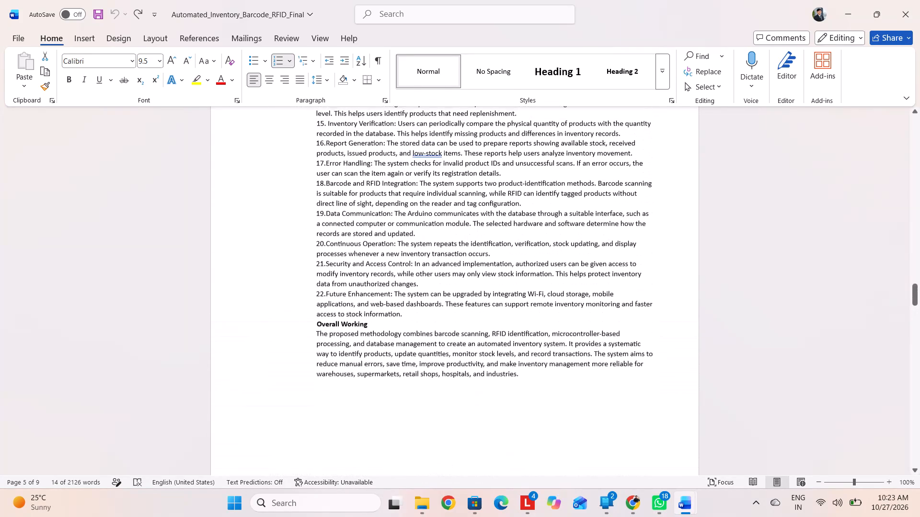
scroll(250, 207, "down", 1)
scroll(250, 207, "down", 2, "ctrl")
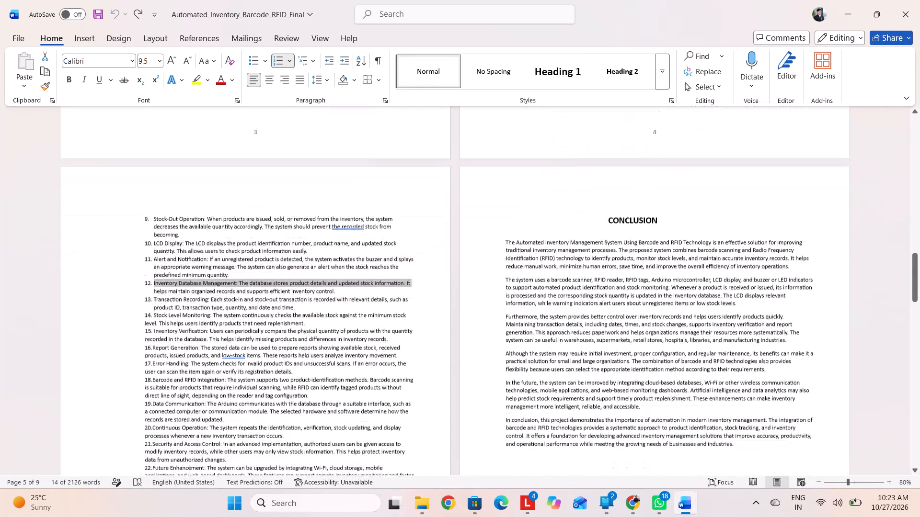
scroll(250, 207, "up", 4, "ctrl")
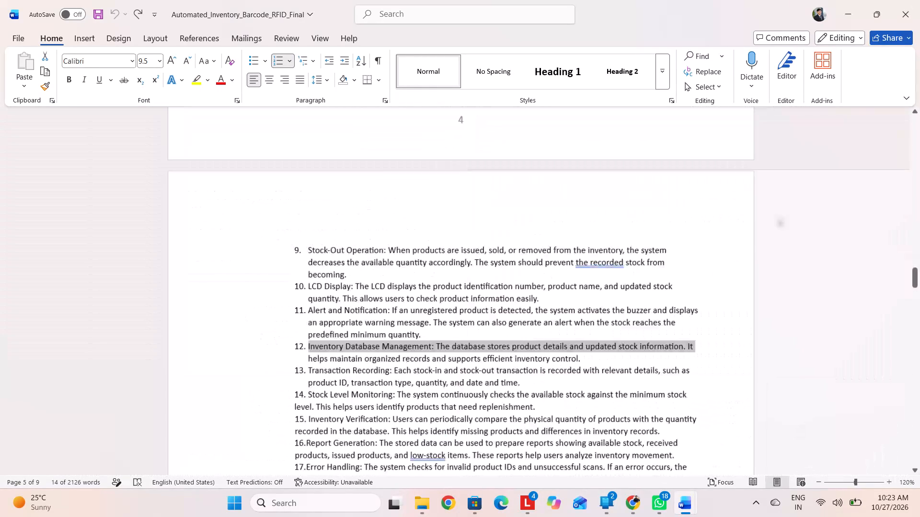
scroll(250, 207, "down", 1)
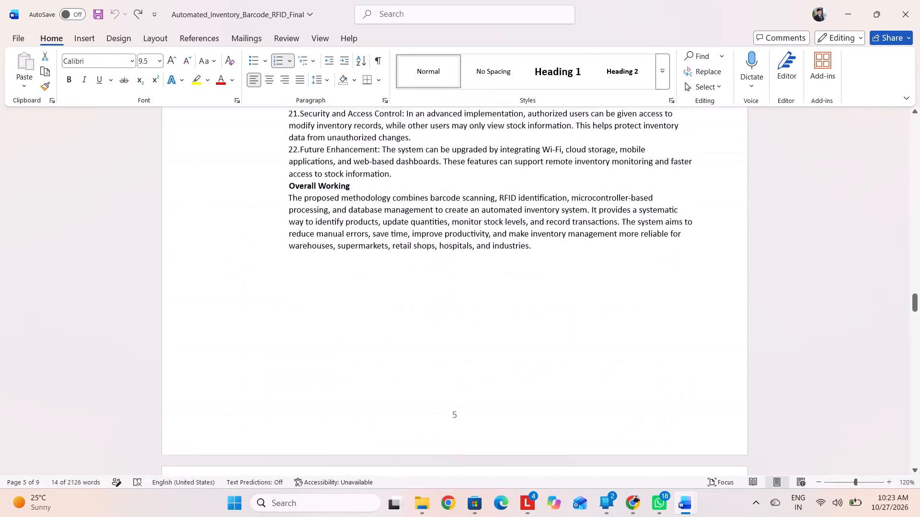
scroll(250, 207, "down", 1)
scroll(250, 207, "up", 1)
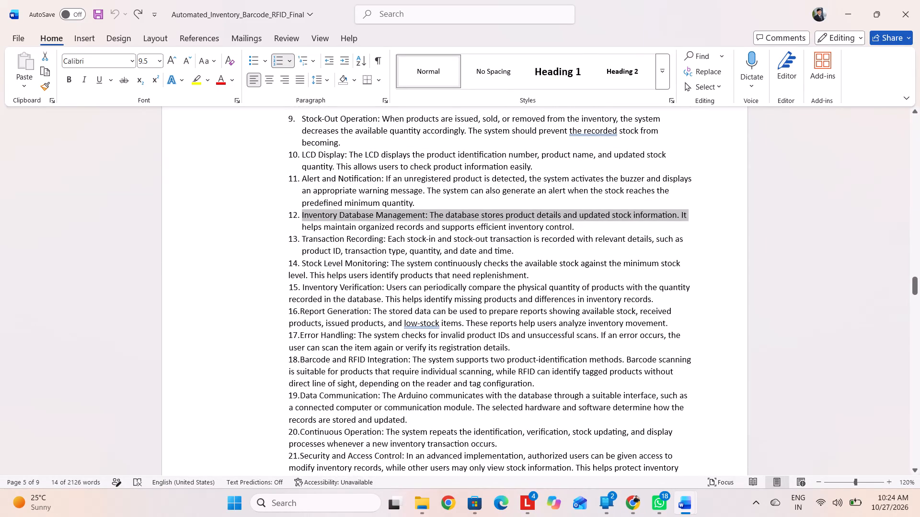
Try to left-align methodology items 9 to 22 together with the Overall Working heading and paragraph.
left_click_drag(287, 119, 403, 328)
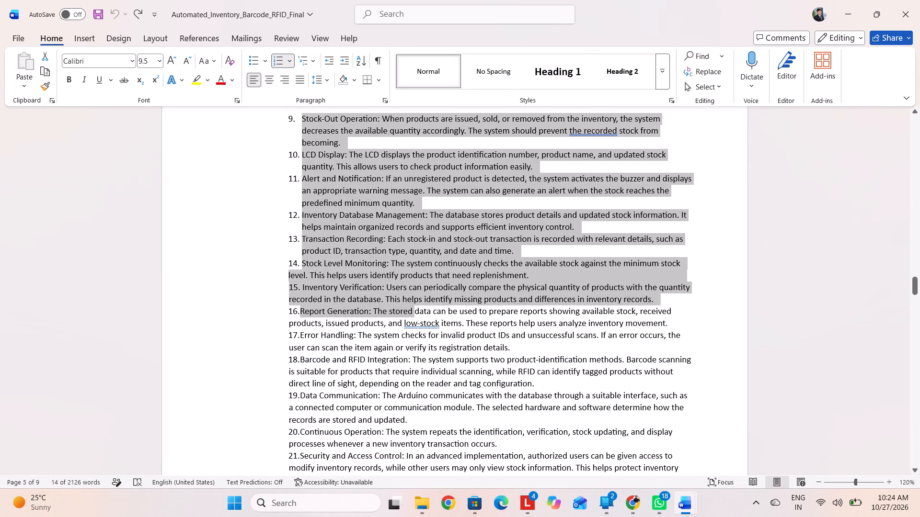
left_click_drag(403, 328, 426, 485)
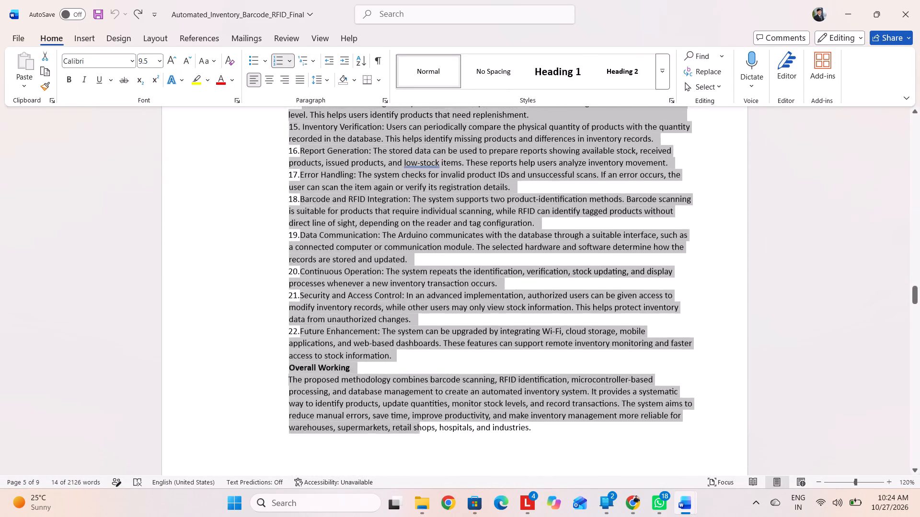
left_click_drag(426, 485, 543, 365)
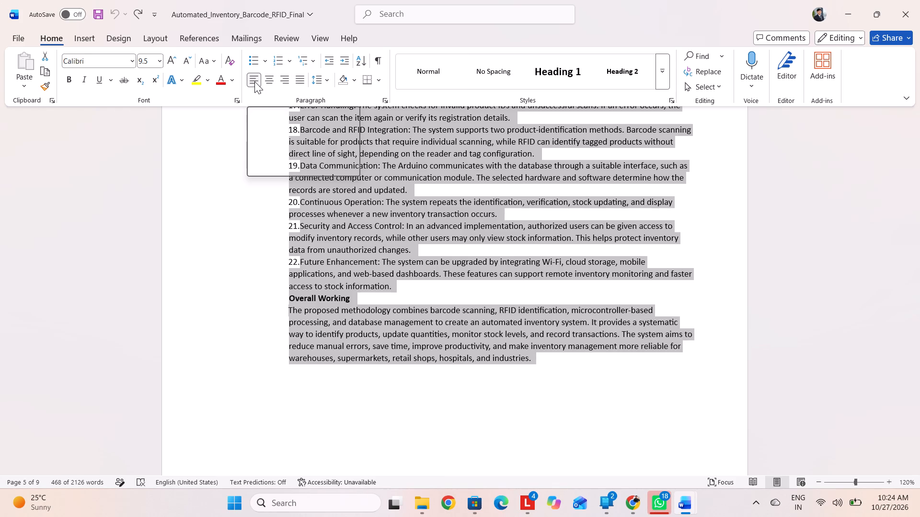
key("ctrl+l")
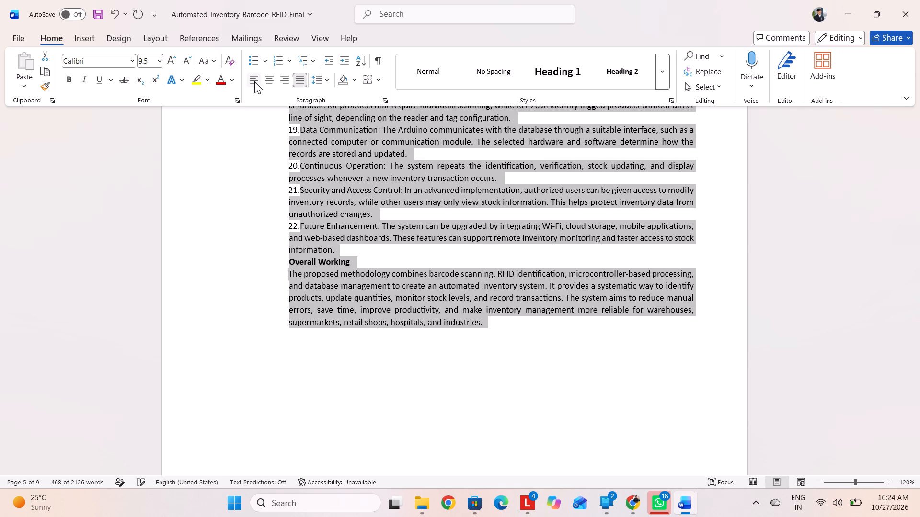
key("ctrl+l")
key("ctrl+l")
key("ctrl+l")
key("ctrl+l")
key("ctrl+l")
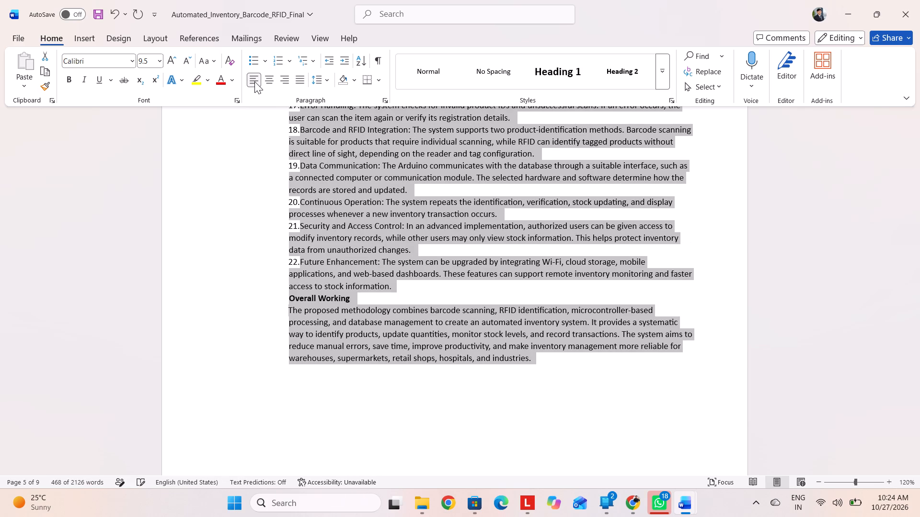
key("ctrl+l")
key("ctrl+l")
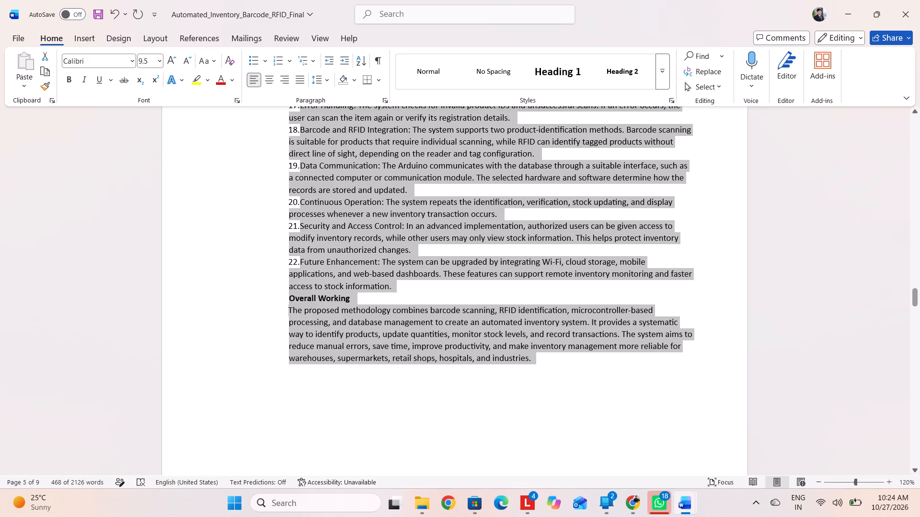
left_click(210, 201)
Left-align the introductory paragraph under the Proposed Methodology heading, above the Fig. 1 block diagram.
scroll(210, 201, "up", 1)
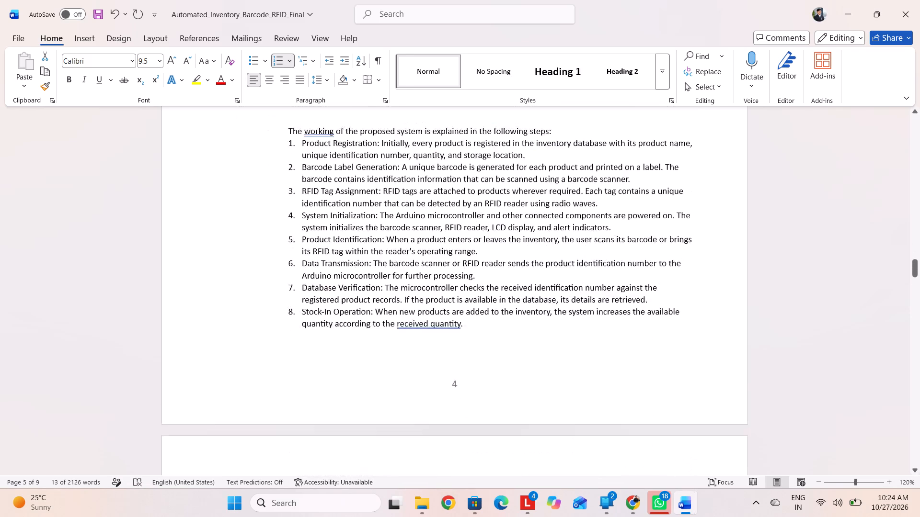
scroll(210, 201, "up", 1)
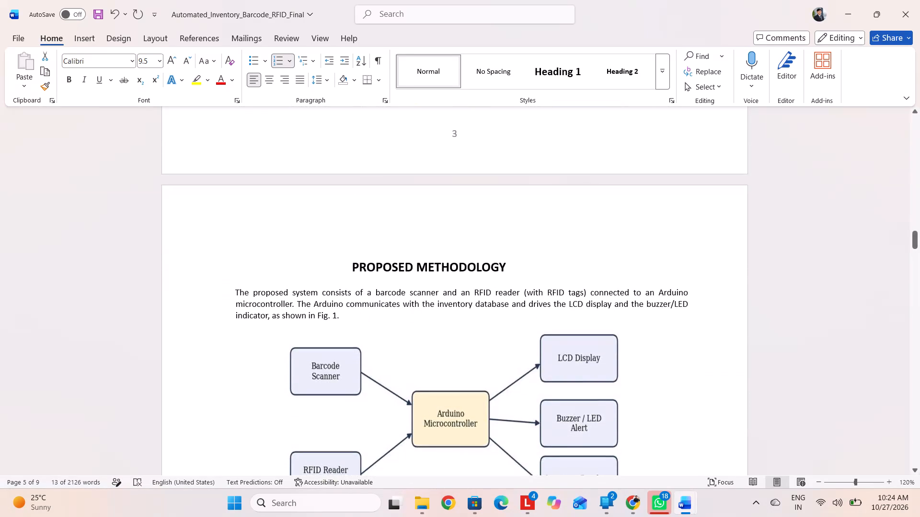
scroll(210, 201, "up", 1)
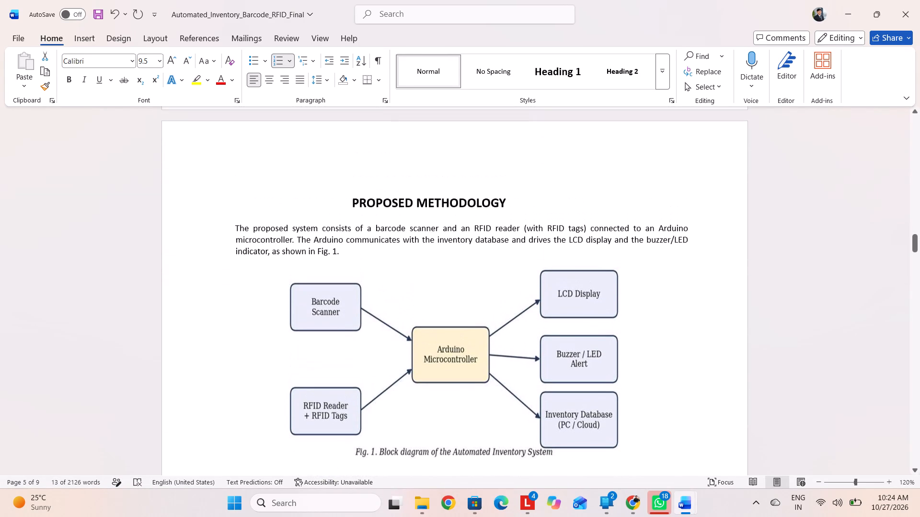
left_click_drag(233, 228, 330, 247)
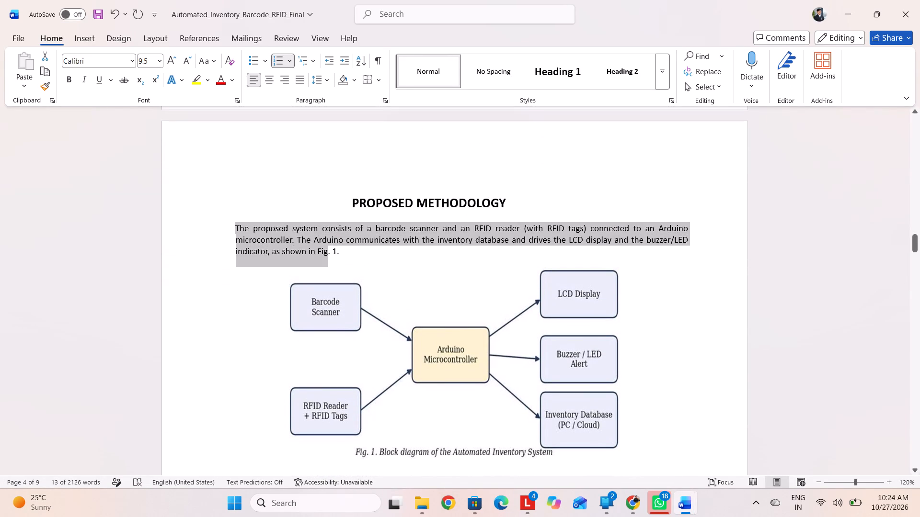
left_click_drag(330, 247, 340, 247)
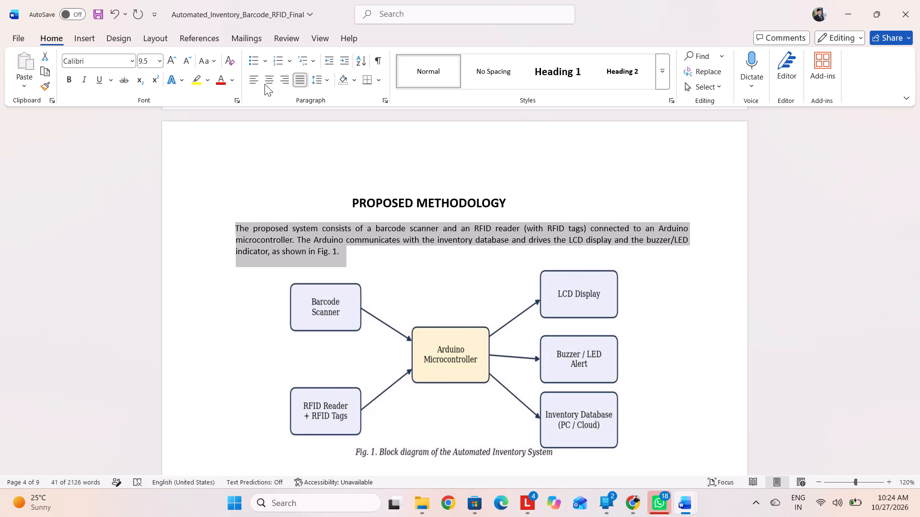
left_click(257, 80)
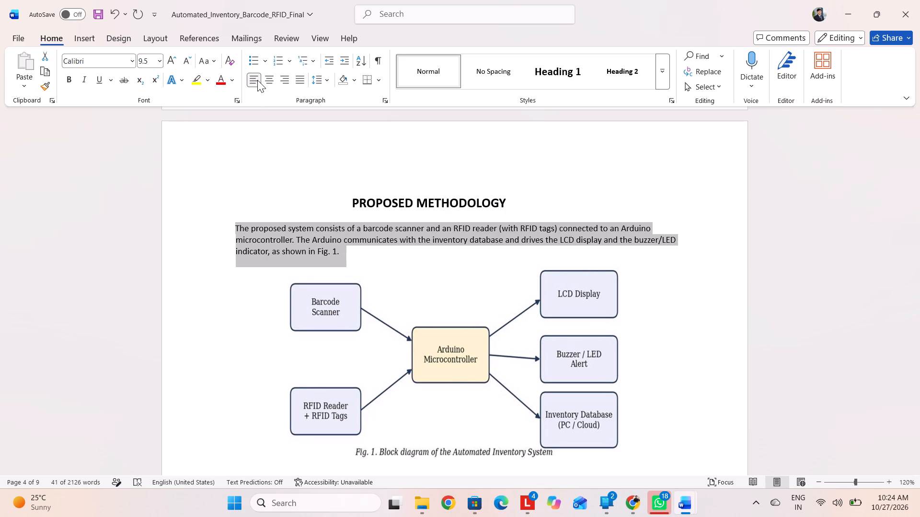
Switch the introductory paragraph under the Proposed Methodology heading from left-aligned back to justified.
left_click(257, 80)
left_click(257, 80)
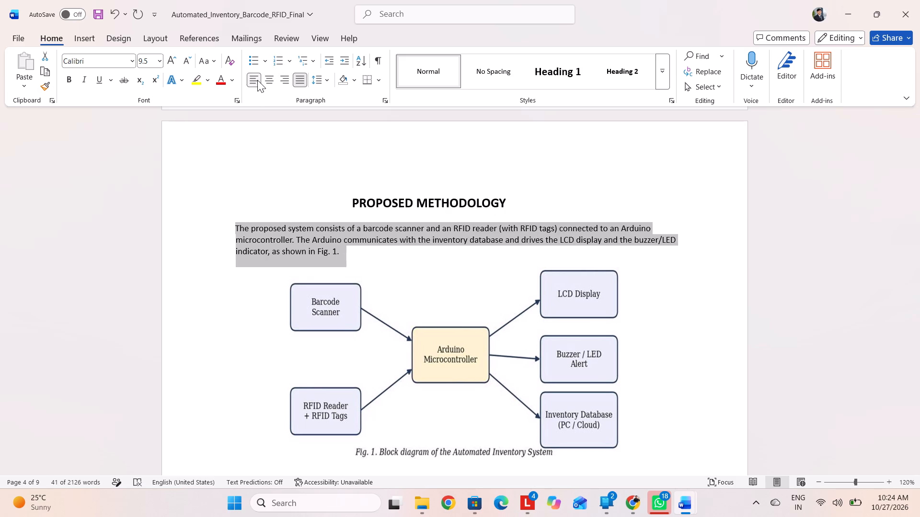
left_click(257, 80)
left_click(257, 80)
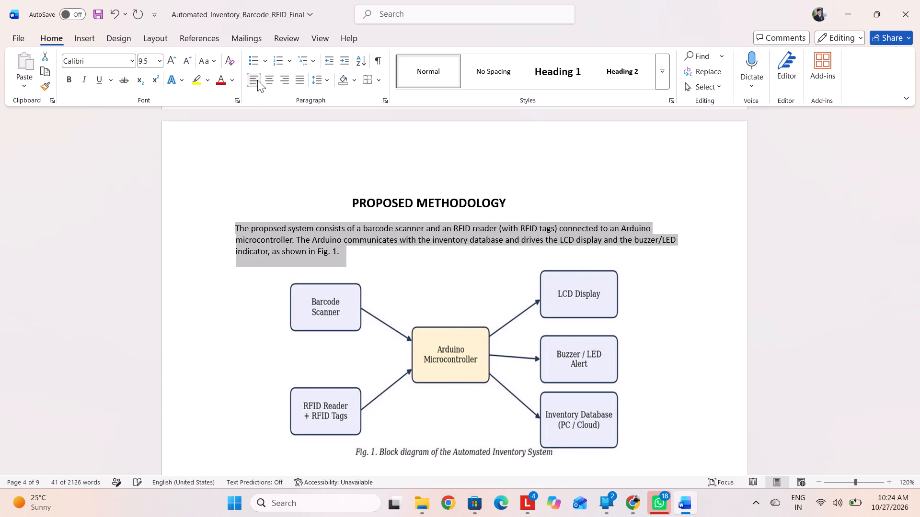
left_click(257, 80)
left_click(257, 80)
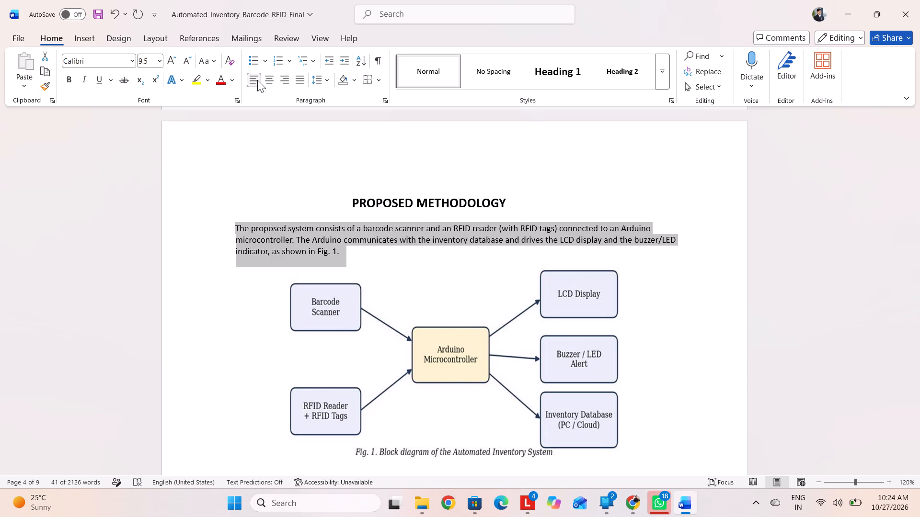
left_click(257, 80)
left_click(257, 80)
left_click(257, 80)
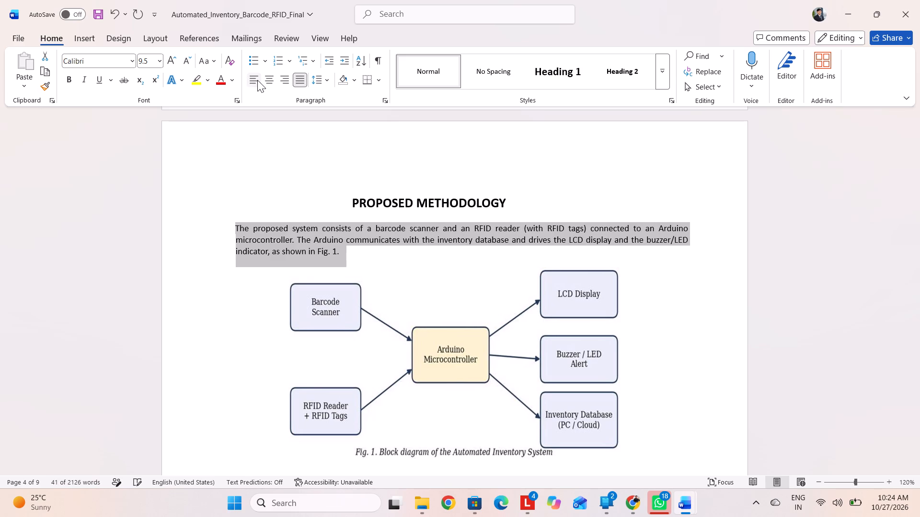
left_click(257, 80)
left_click(257, 80)
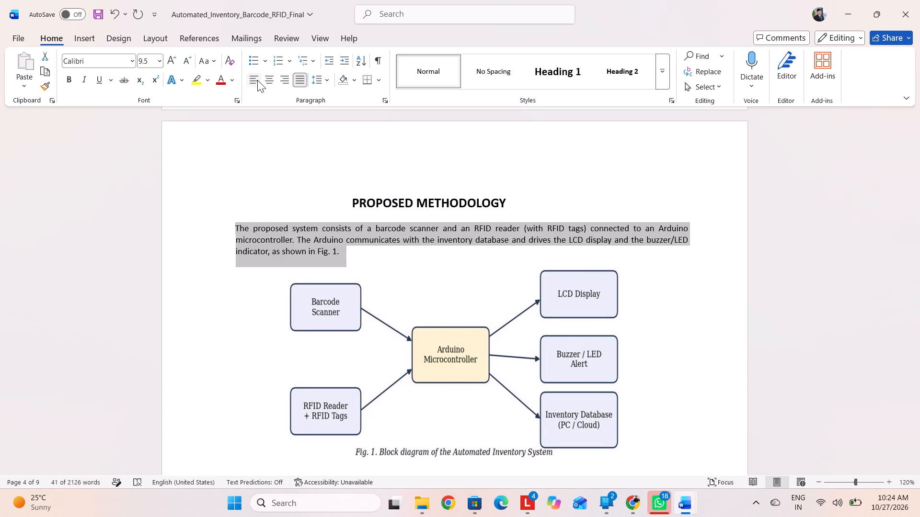
left_click(257, 80)
left_click(257, 80)
Check the font size and alignment of the Proposed Methodology, Research Gap and Introduction body paragraphs, browsing the other pages as well.
left_click(232, 138)
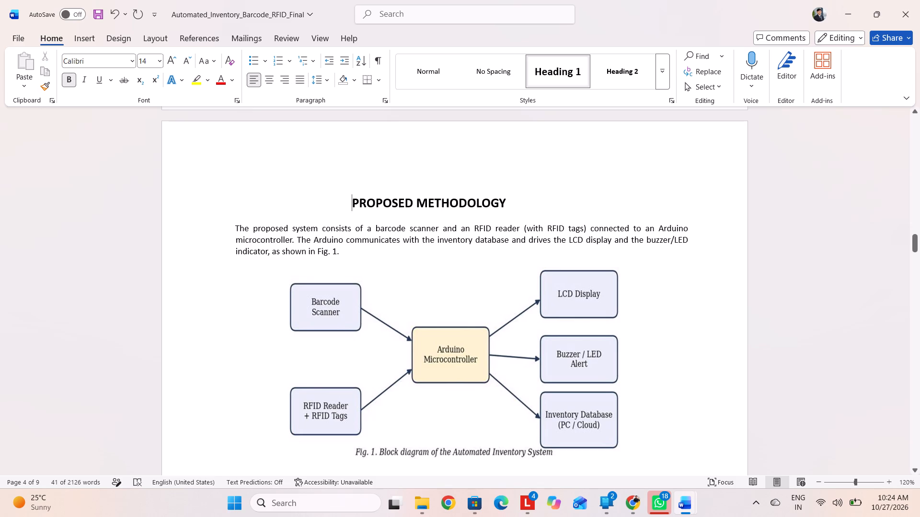
left_click_drag(237, 225, 272, 237)
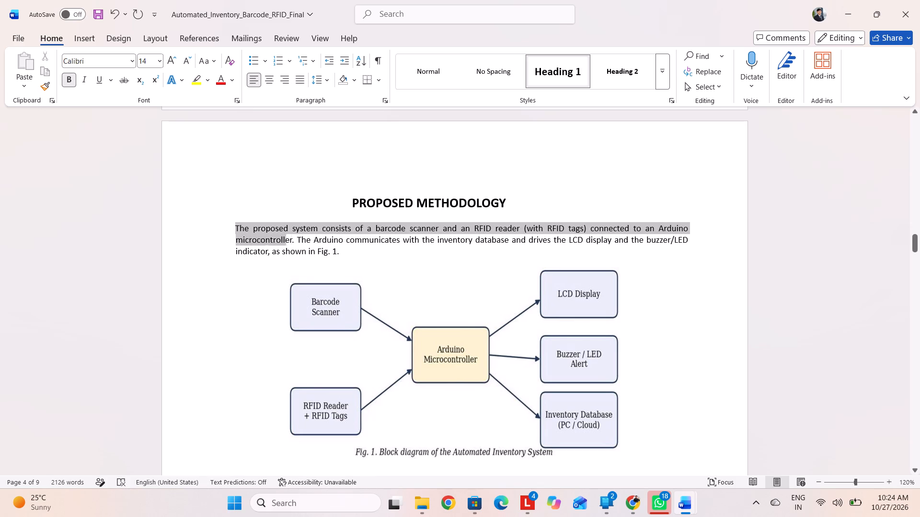
left_click_drag(272, 237, 349, 249)
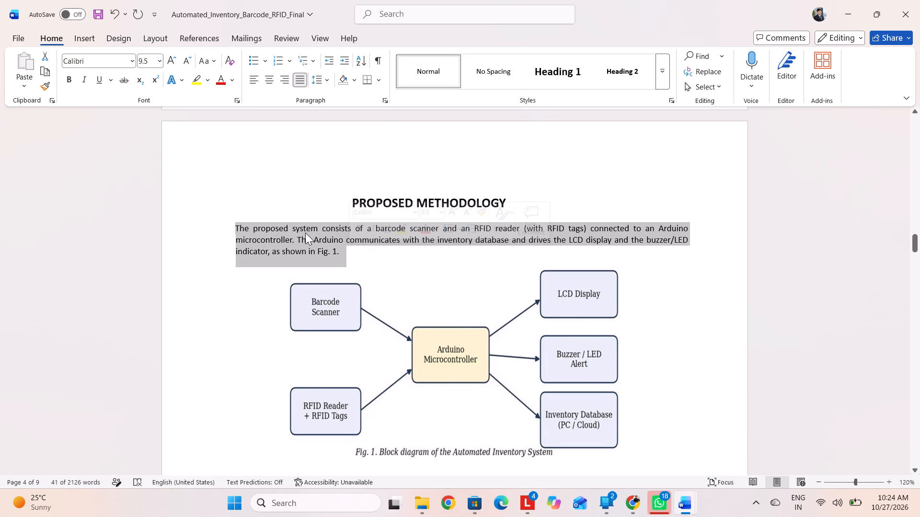
left_click(255, 180)
scroll(255, 180, "down", 1)
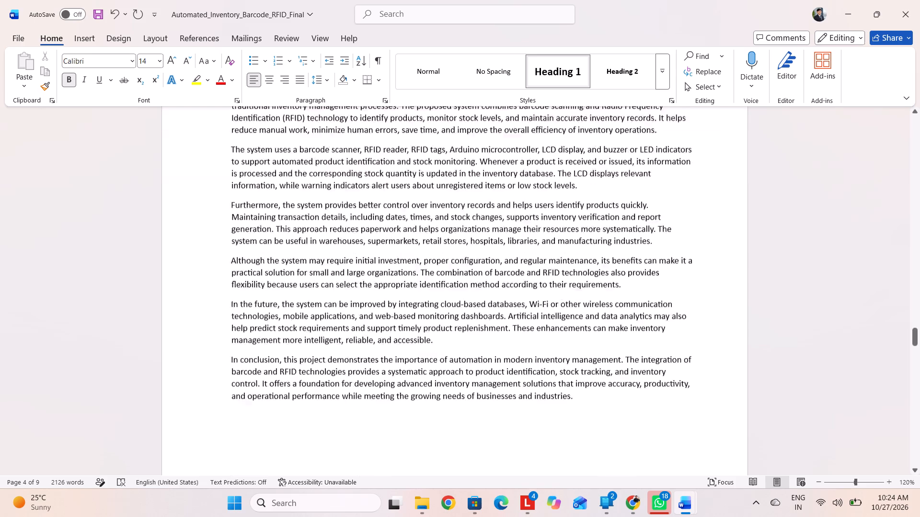
scroll(255, 180, "down", 2)
scroll(255, 180, "up", 1)
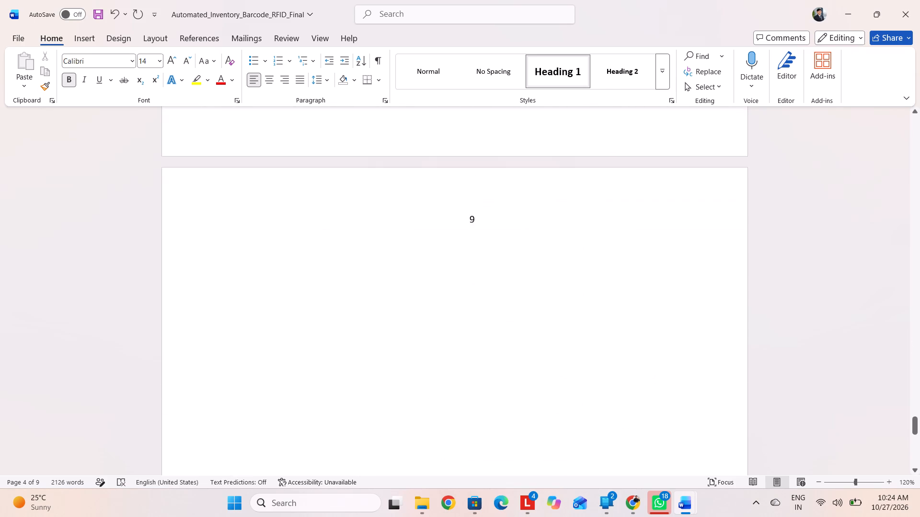
scroll(255, 180, "up", 1)
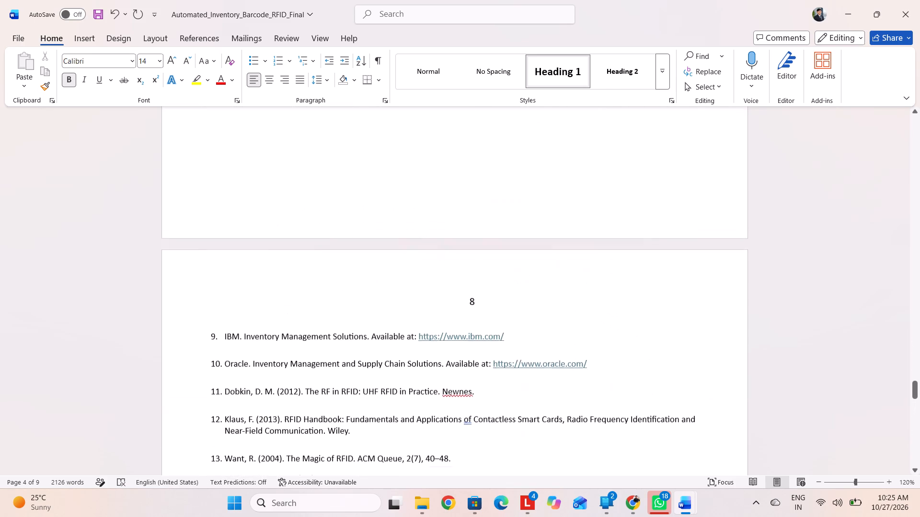
scroll(255, 180, "up", 1)
scroll(255, 180, "down", 1)
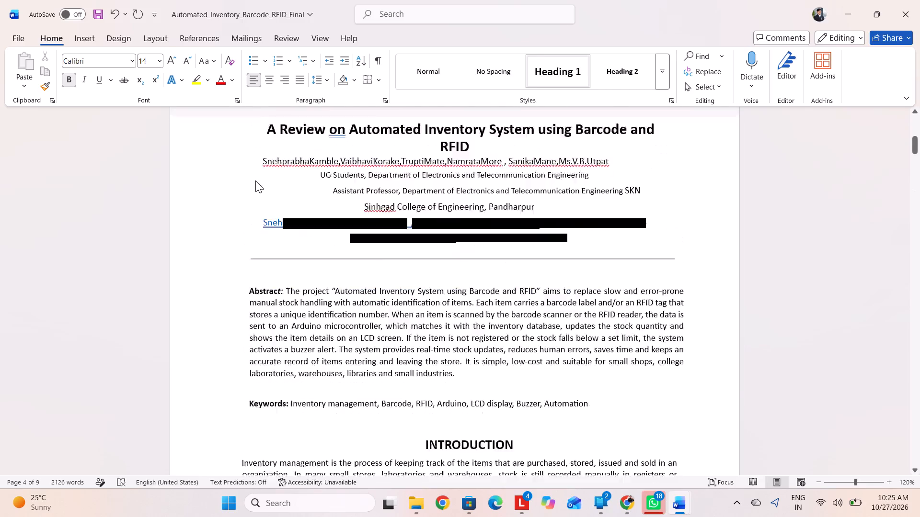
scroll(255, 180, "down", 2)
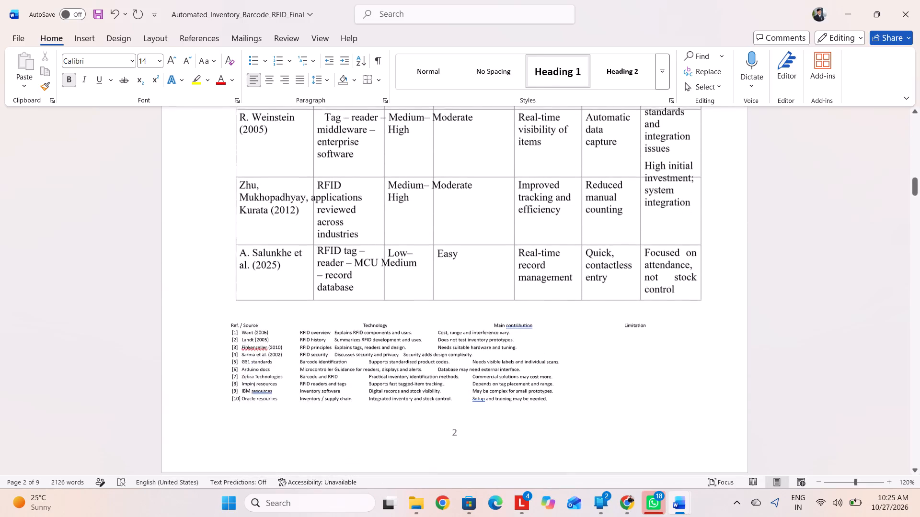
scroll(255, 180, "down", 3)
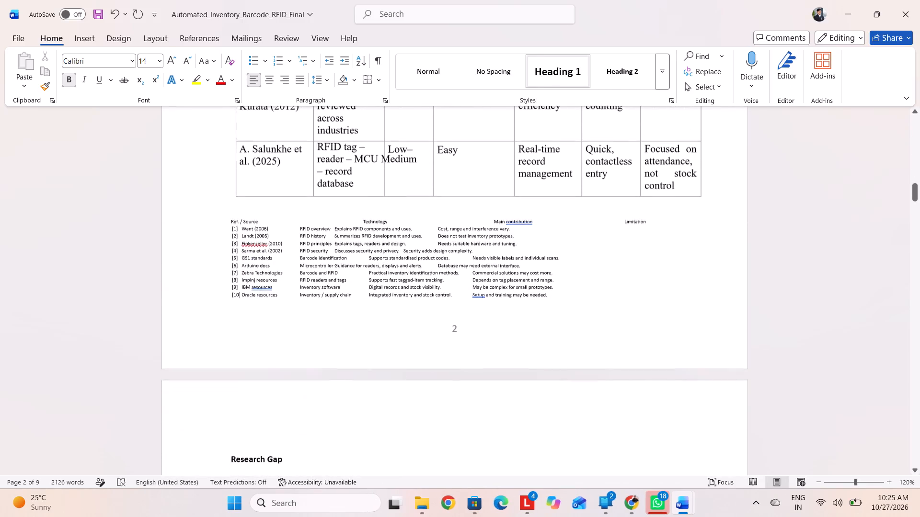
scroll(255, 180, "down", 1)
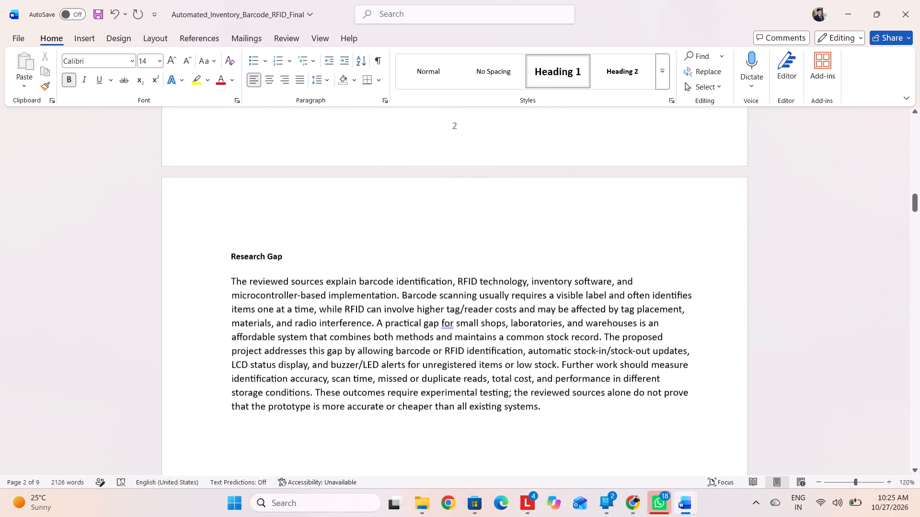
scroll(255, 180, "down", 1)
left_click_drag(264, 263, 369, 300)
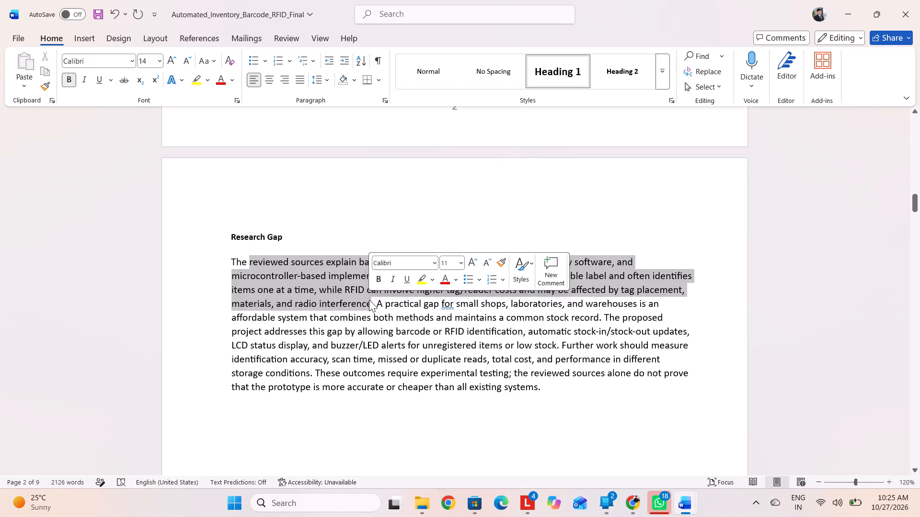
scroll(290, 235, "up", 1)
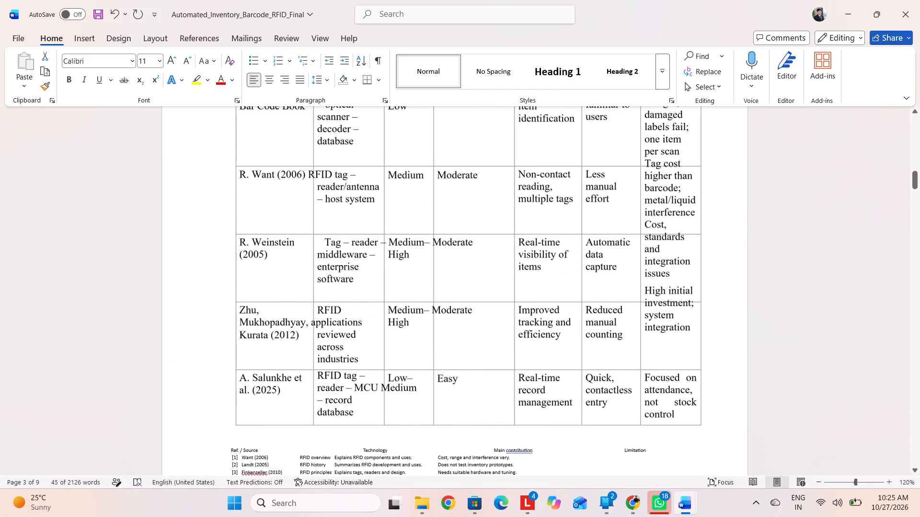
scroll(290, 235, "up", 2)
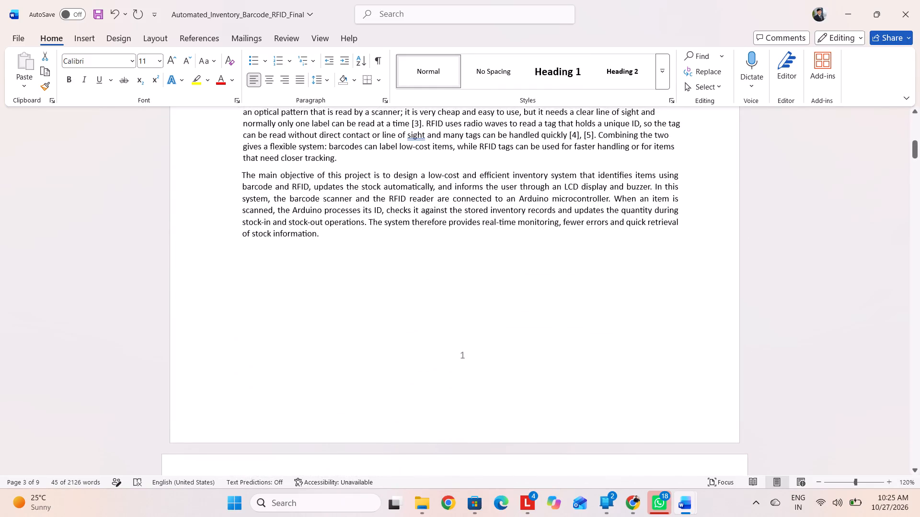
left_click_drag(289, 222, 350, 242)
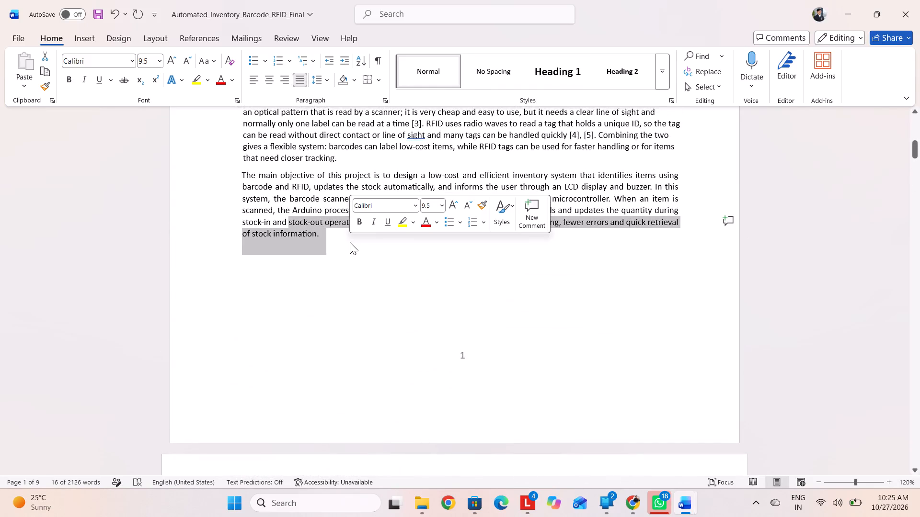
scroll(350, 242, "up", 4)
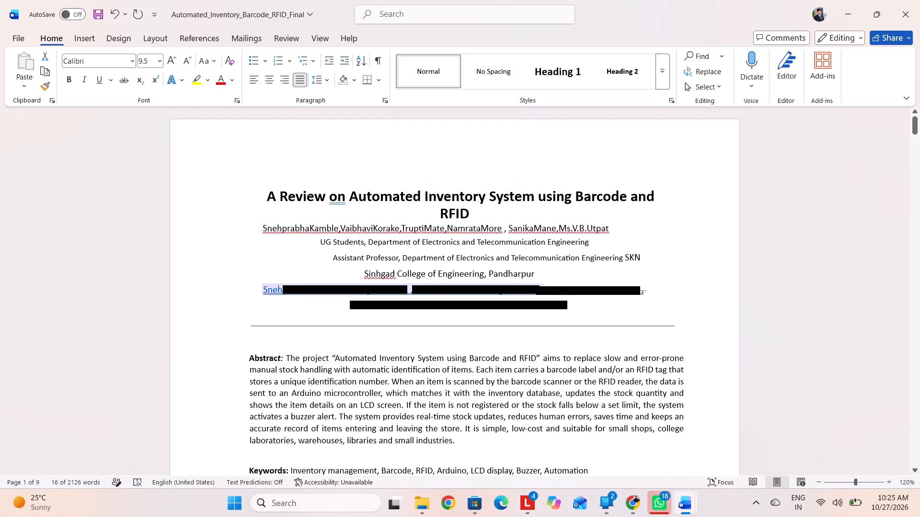
Set the font size to 9.5 for all content from the Abstract to the end of the document.
left_click_drag(248, 350, 361, 516)
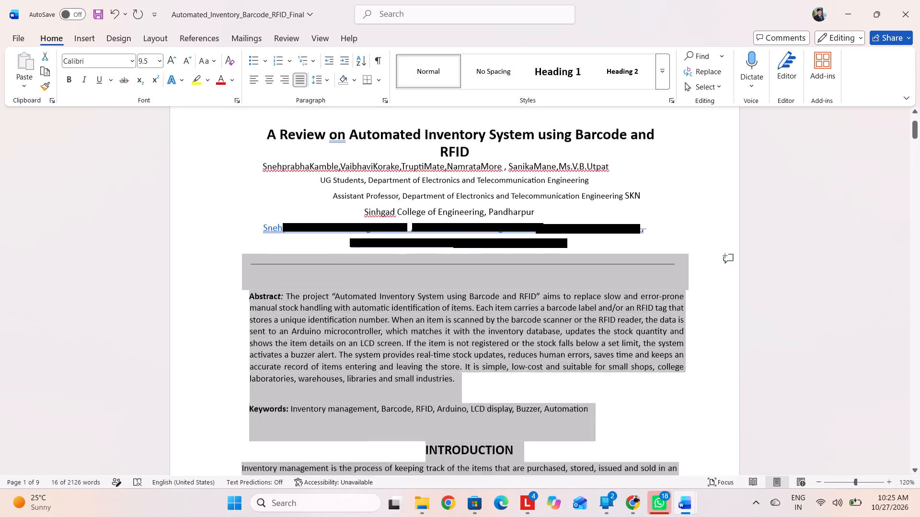
left_click_drag(361, 516, 363, 516)
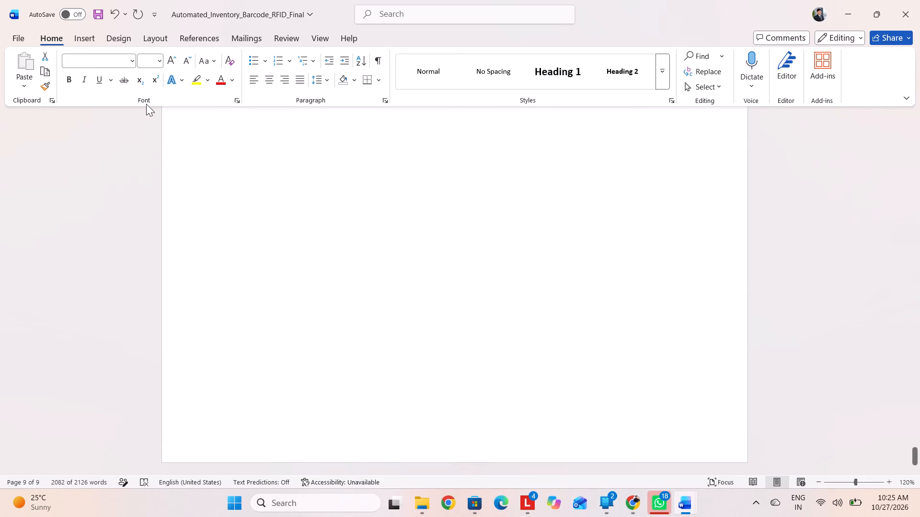
left_click(148, 57)
type("9.5")
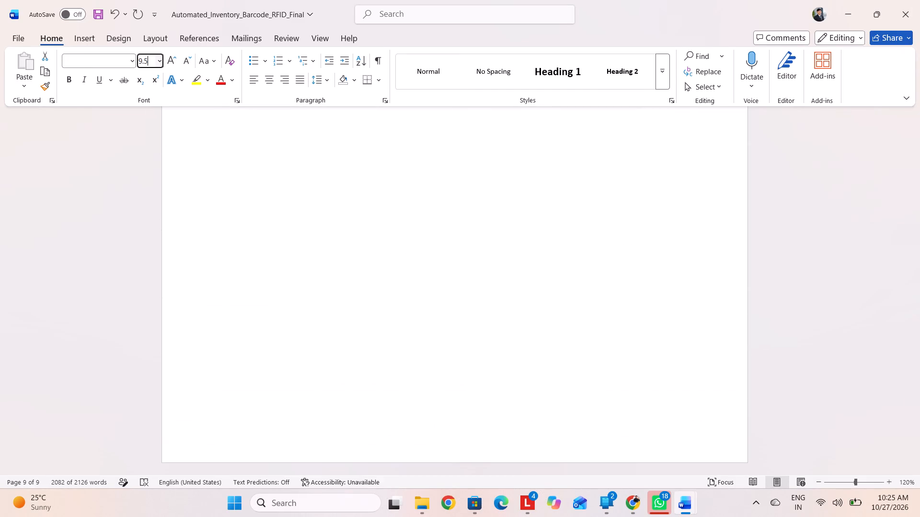
key("Return")
scroll(148, 57, "up", 1)
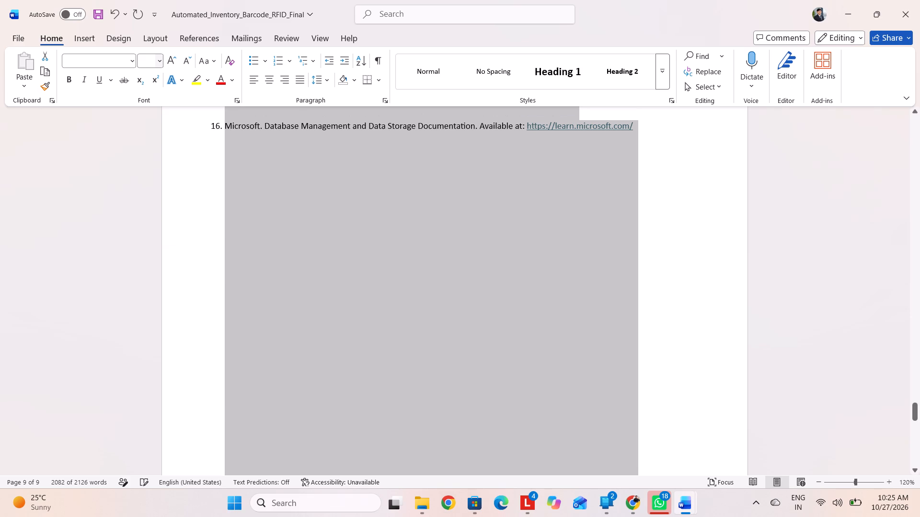
scroll(148, 57, "up", 1)
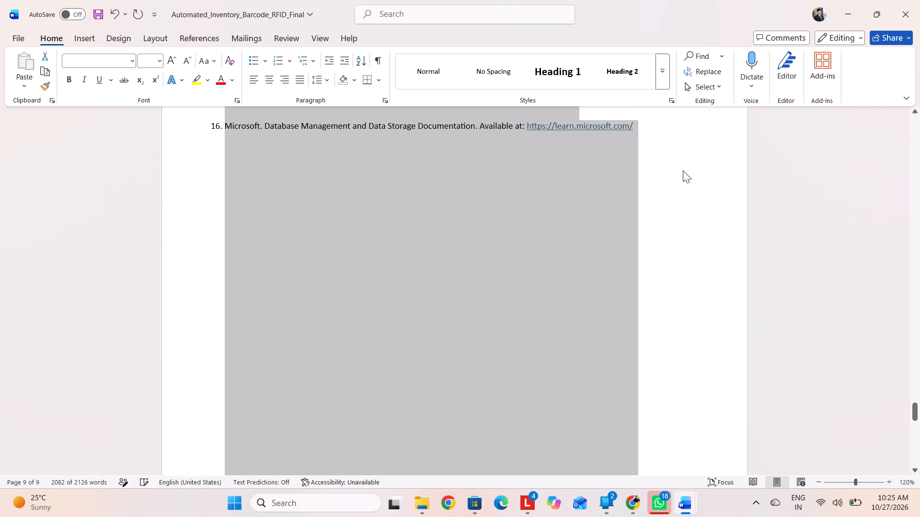
left_click(683, 170)
Set the INTRODUCTION heading on page 1 to font size 14.
scroll(683, 170, "up", 2)
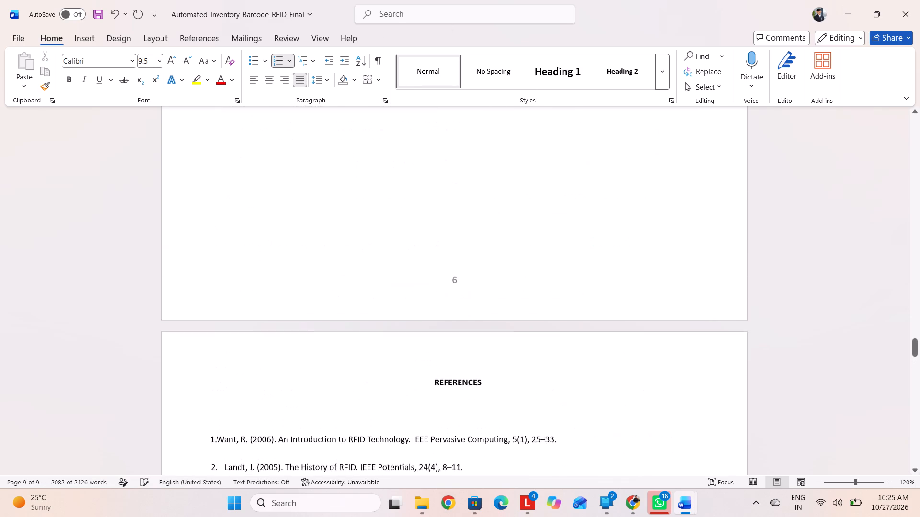
scroll(683, 170, "up", 1)
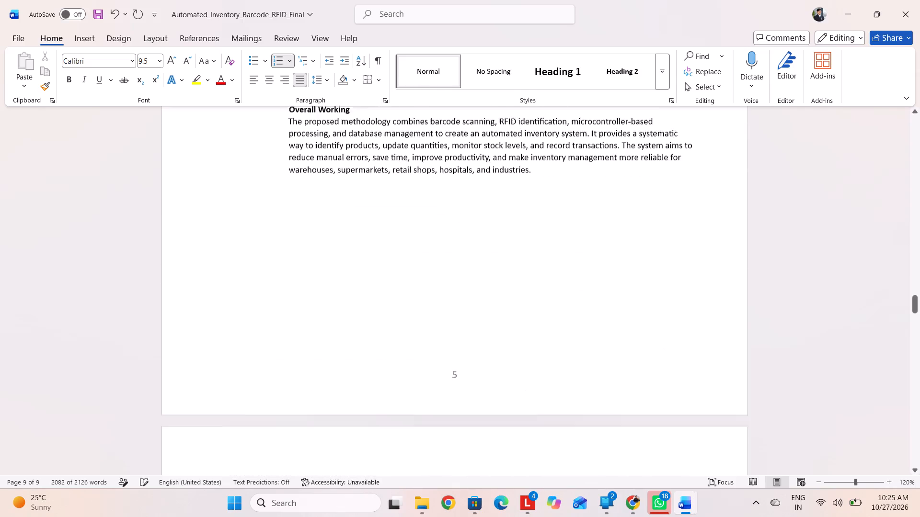
scroll(683, 170, "up", 1)
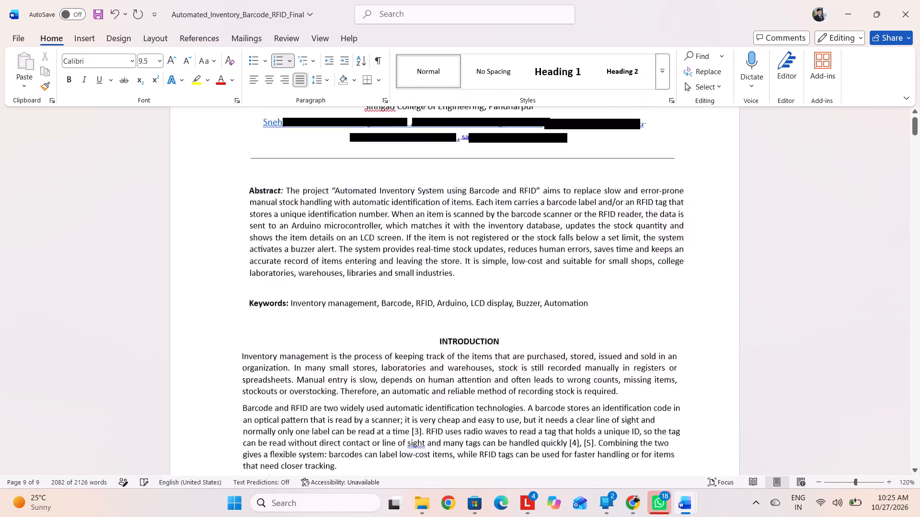
scroll(683, 170, "up", 1)
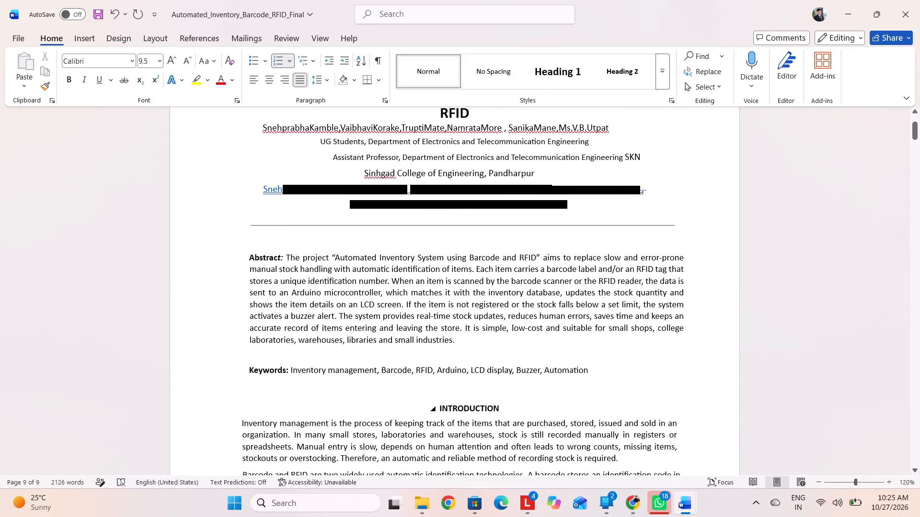
left_click_drag(440, 404, 512, 409)
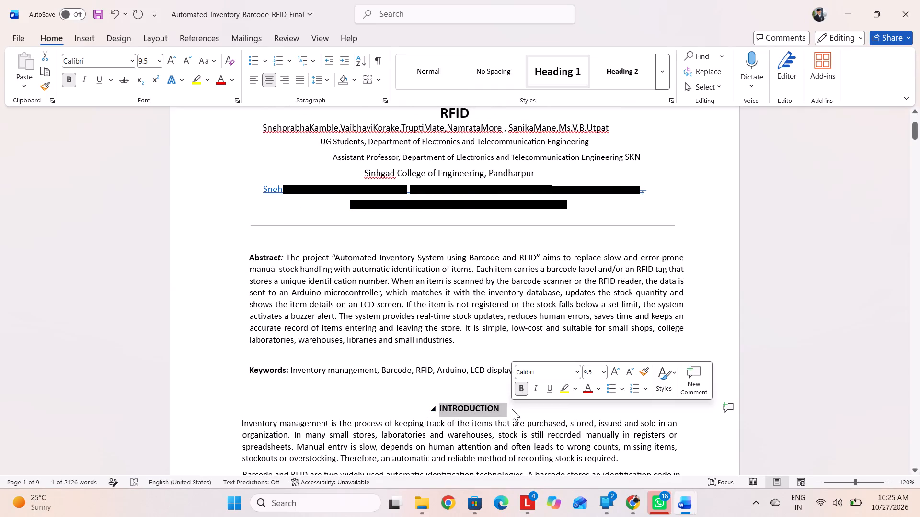
left_click(597, 374)
key("BackSpace")
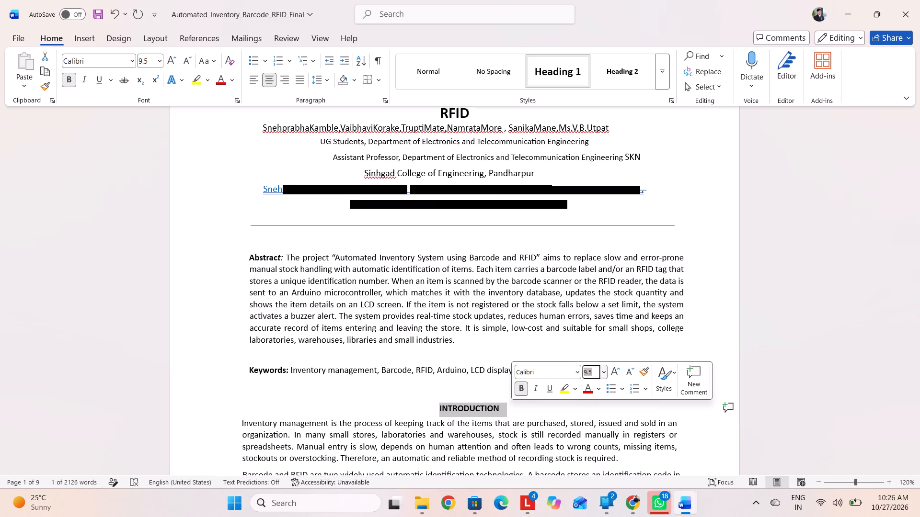
type("14")
key("Return")
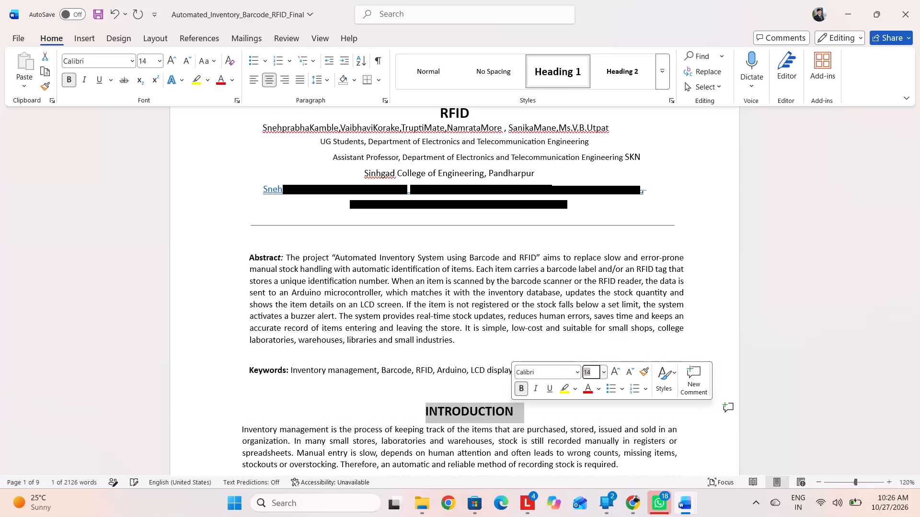
left_click(759, 336)
scroll(759, 336, "down", 1)
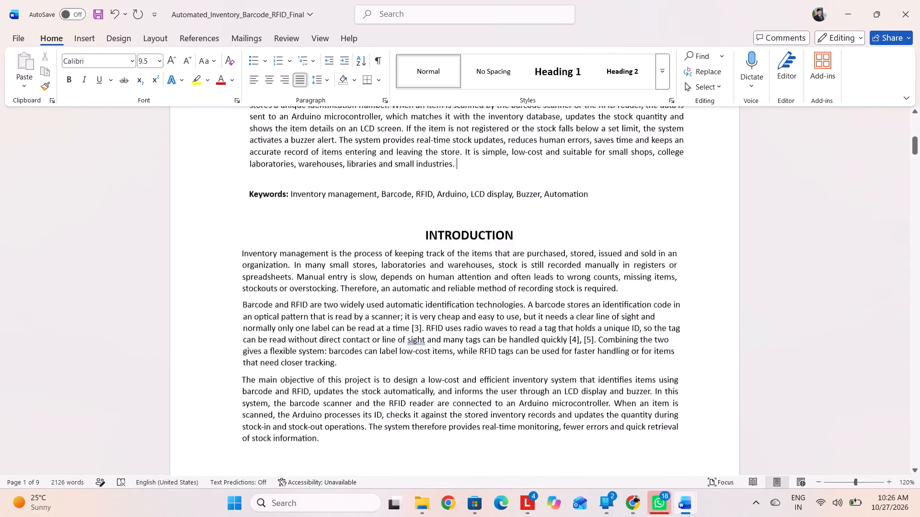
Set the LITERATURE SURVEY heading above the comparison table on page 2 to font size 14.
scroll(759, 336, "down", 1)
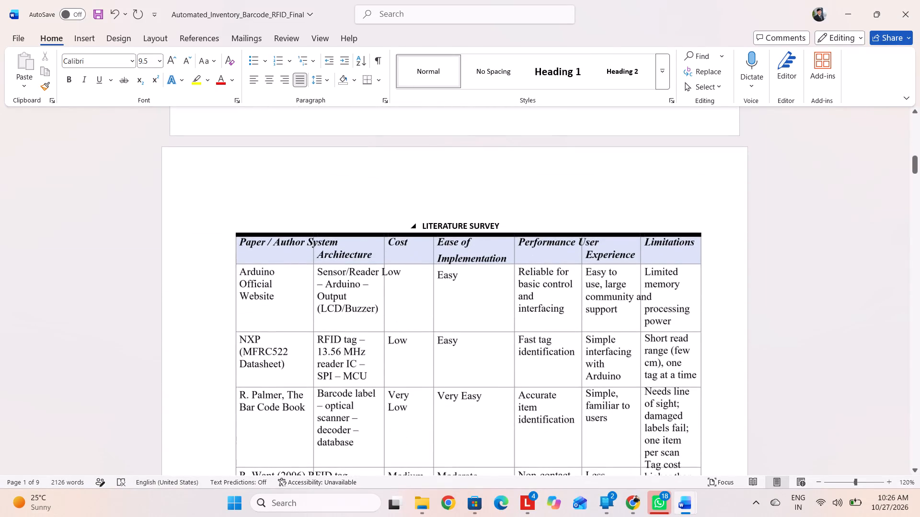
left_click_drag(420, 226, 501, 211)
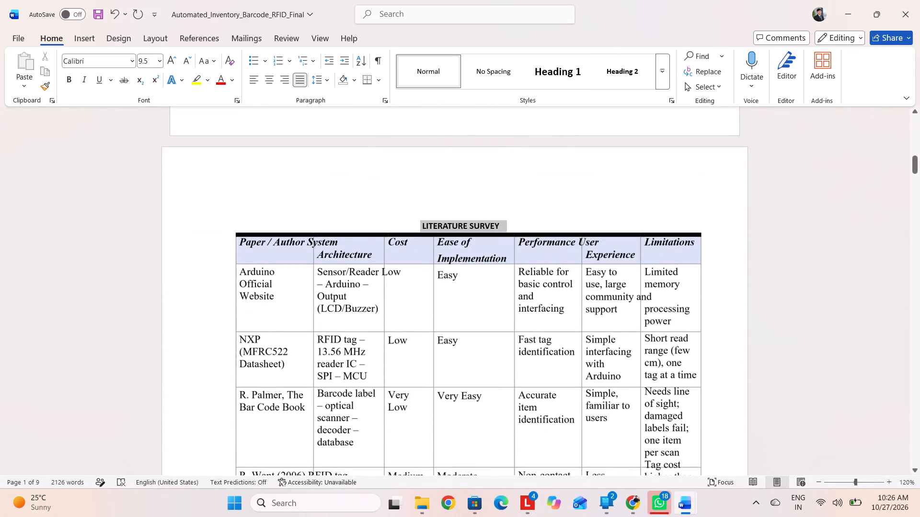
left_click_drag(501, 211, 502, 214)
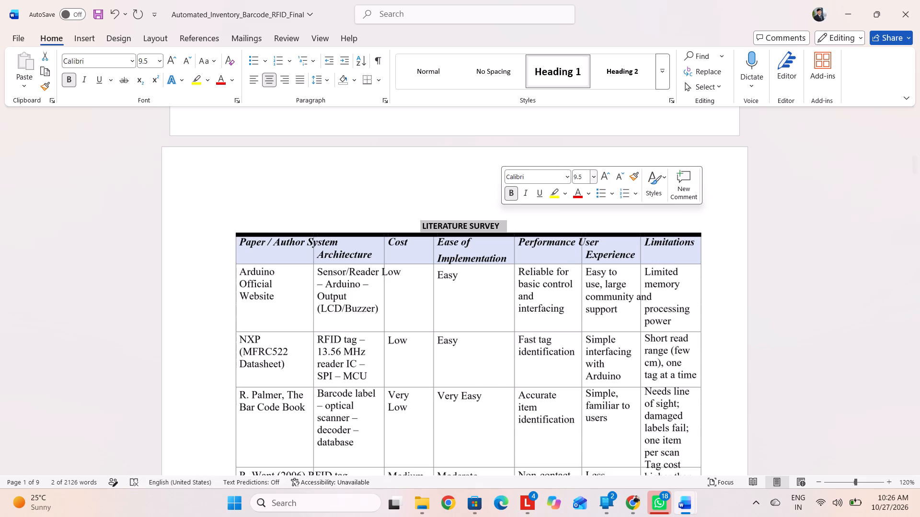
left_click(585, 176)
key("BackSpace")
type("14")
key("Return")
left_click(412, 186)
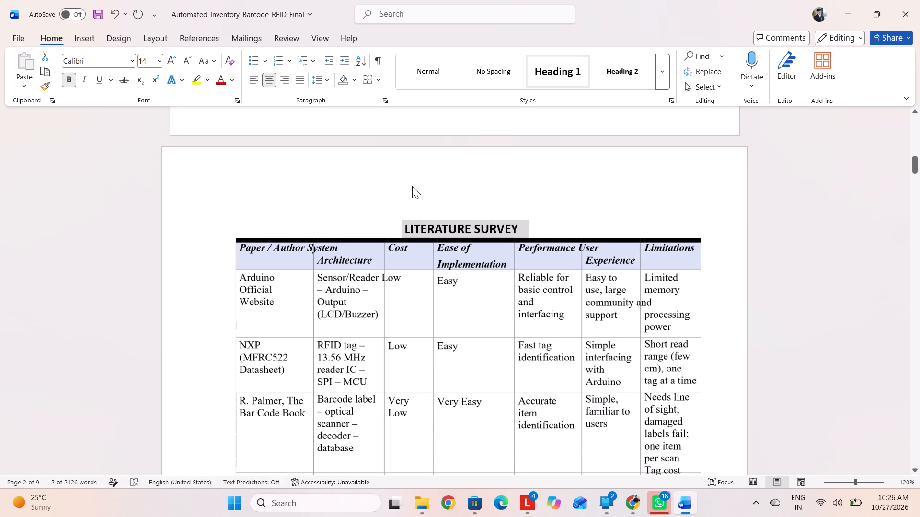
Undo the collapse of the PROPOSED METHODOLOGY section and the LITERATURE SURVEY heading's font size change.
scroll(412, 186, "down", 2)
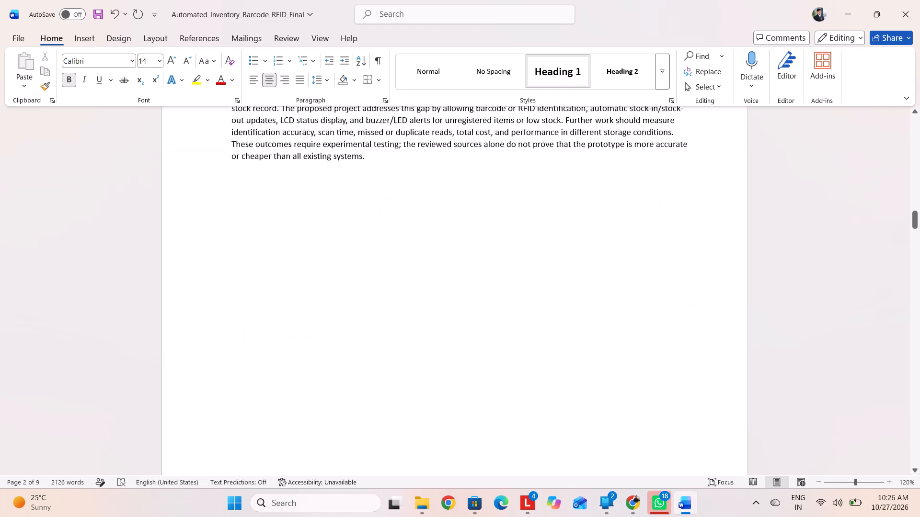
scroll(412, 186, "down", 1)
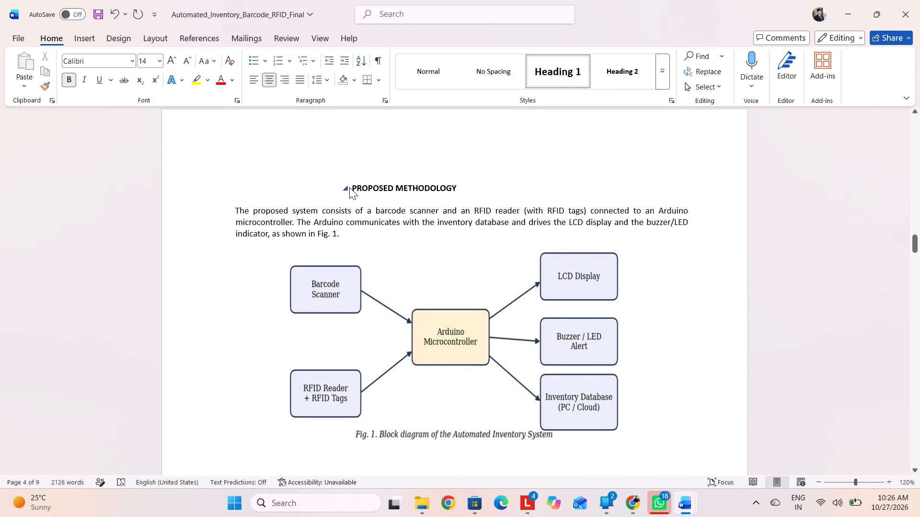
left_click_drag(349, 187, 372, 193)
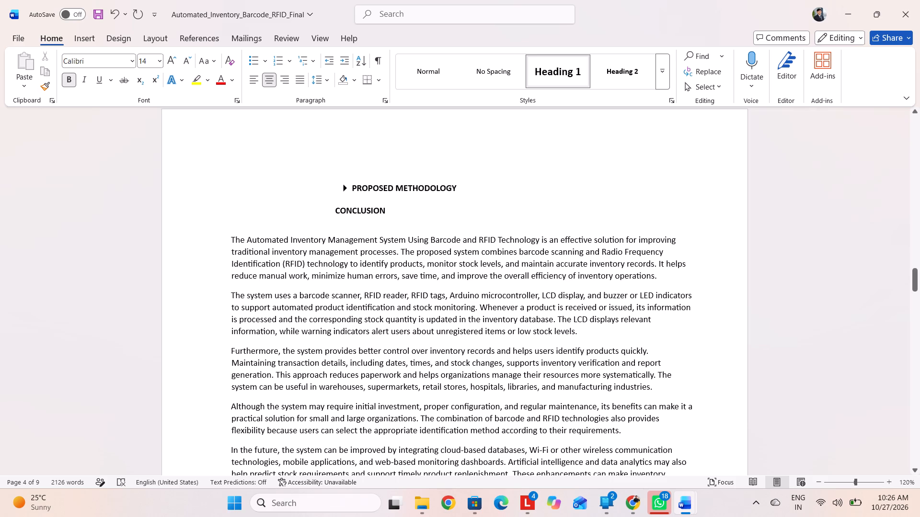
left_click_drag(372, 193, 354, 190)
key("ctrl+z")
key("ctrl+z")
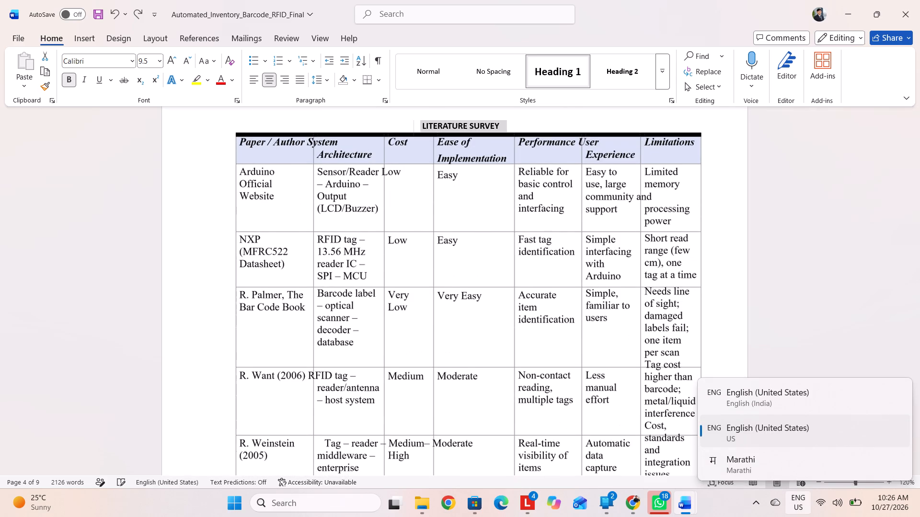
Set the LITERATURE SURVEY heading on page 2 to font size 14.
scroll(354, 190, "up", 1)
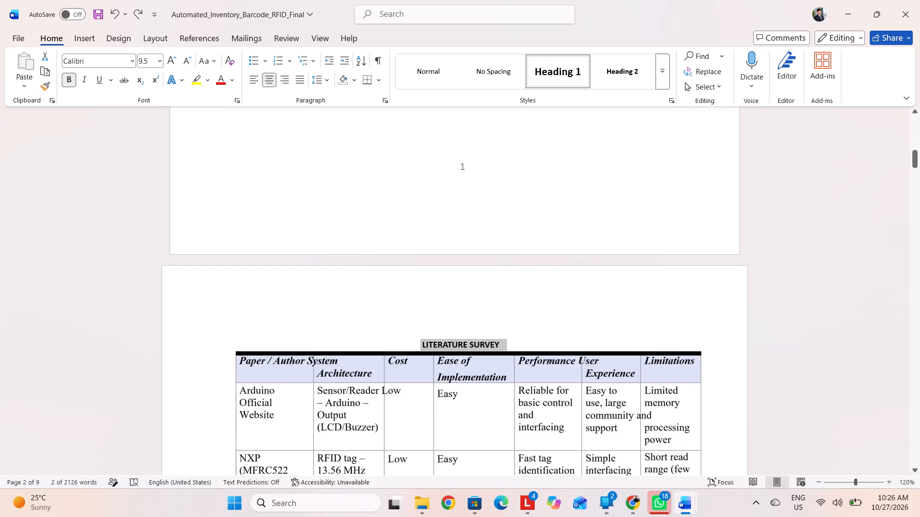
scroll(0, 393, "up", 2)
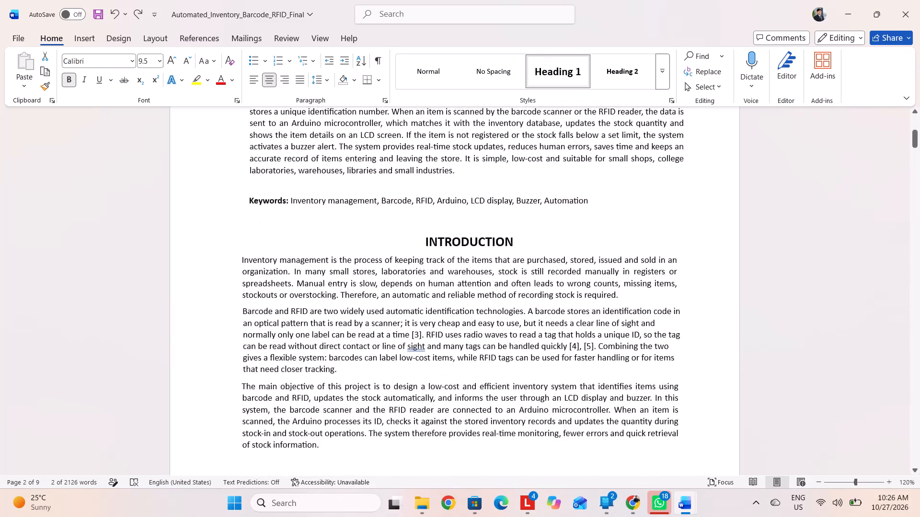
scroll(0, 393, "up", 1)
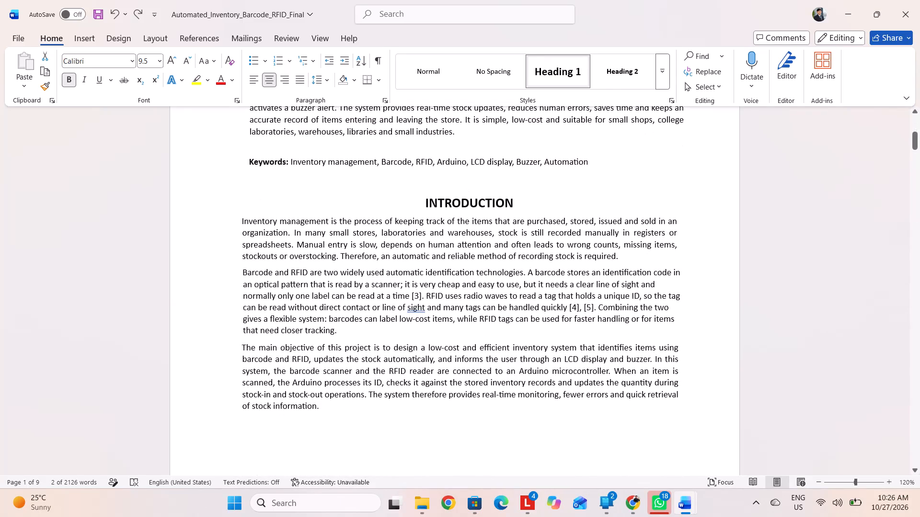
scroll(0, 393, "down", 1)
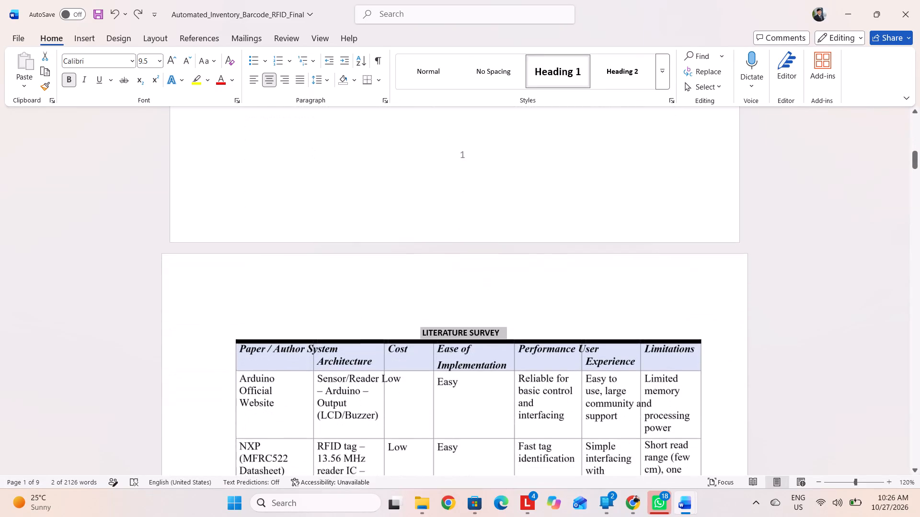
scroll(0, 393, "down", 2)
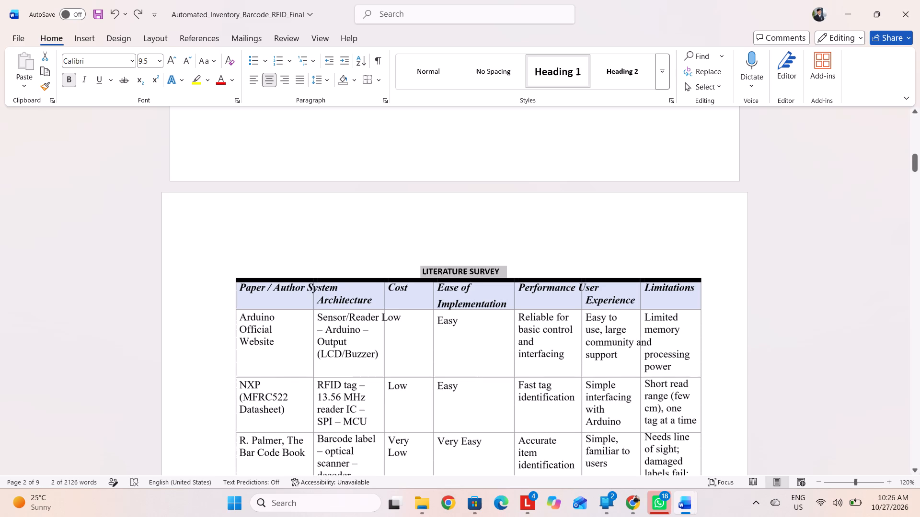
left_click(366, 225)
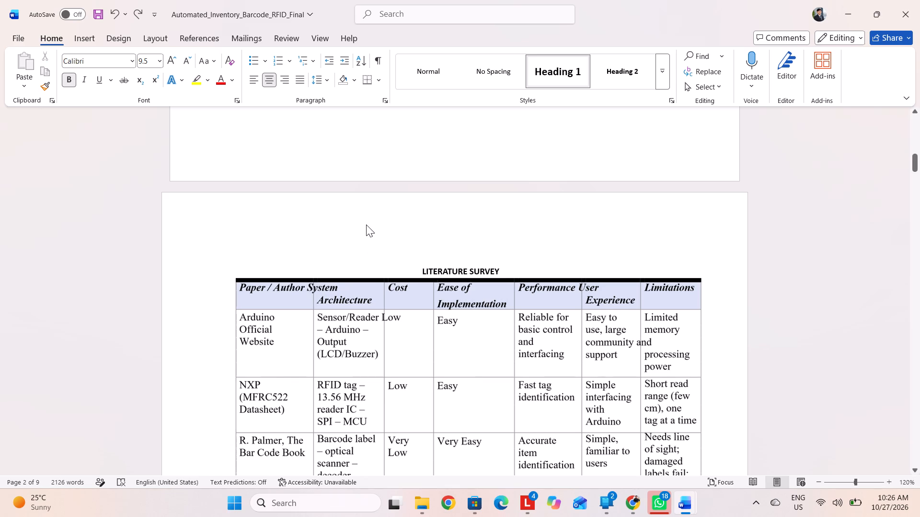
left_click_drag(419, 271, 481, 273)
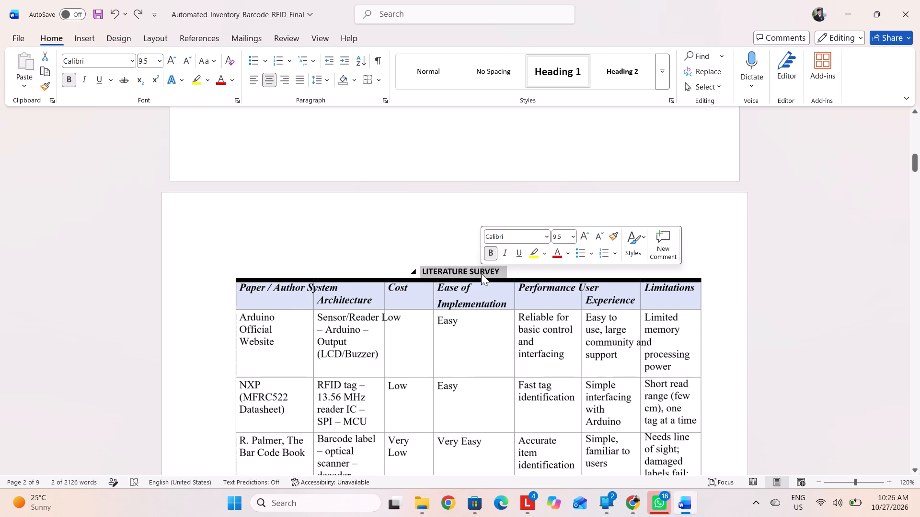
left_click(567, 234)
key("BackSpace")
type("14")
key("Return")
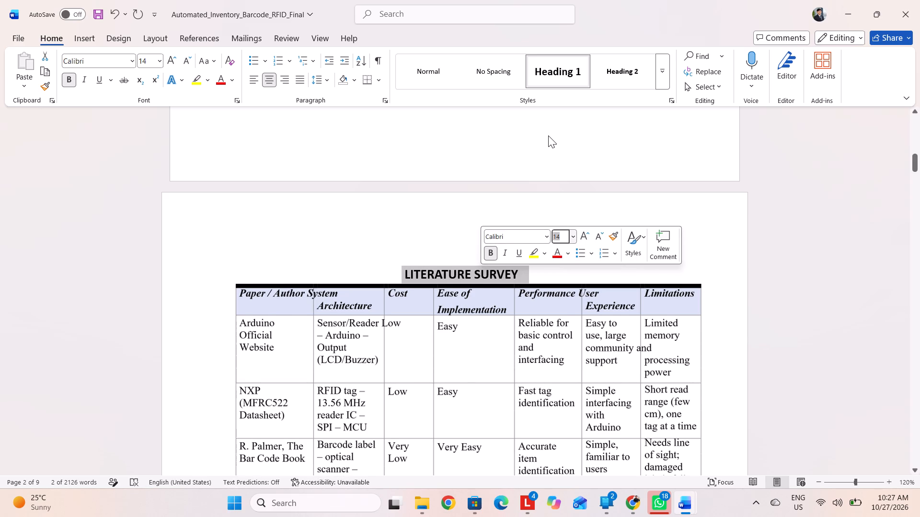
left_click(548, 135)
Try centred, left and right alignment on the PROPOSED METHODOLOGY heading on page 4, and leave it justified.
scroll(548, 135, "down", 1)
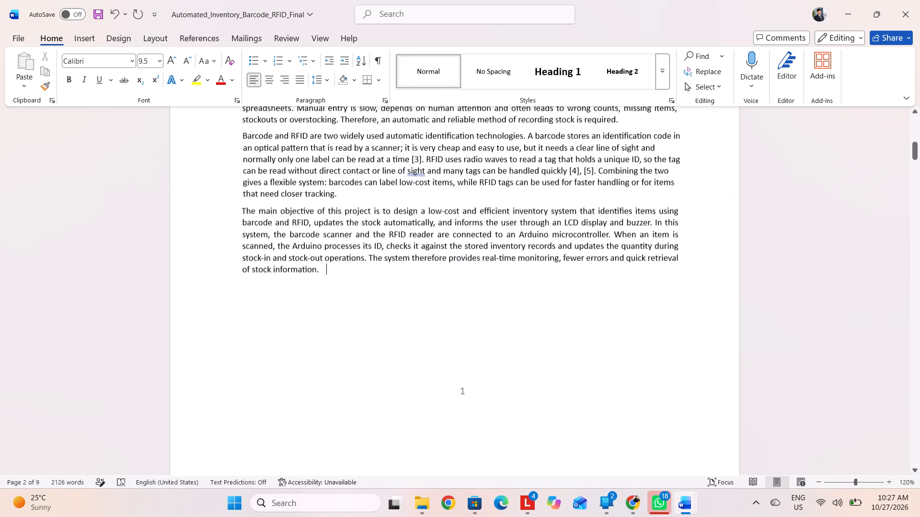
scroll(548, 135, "down", 1)
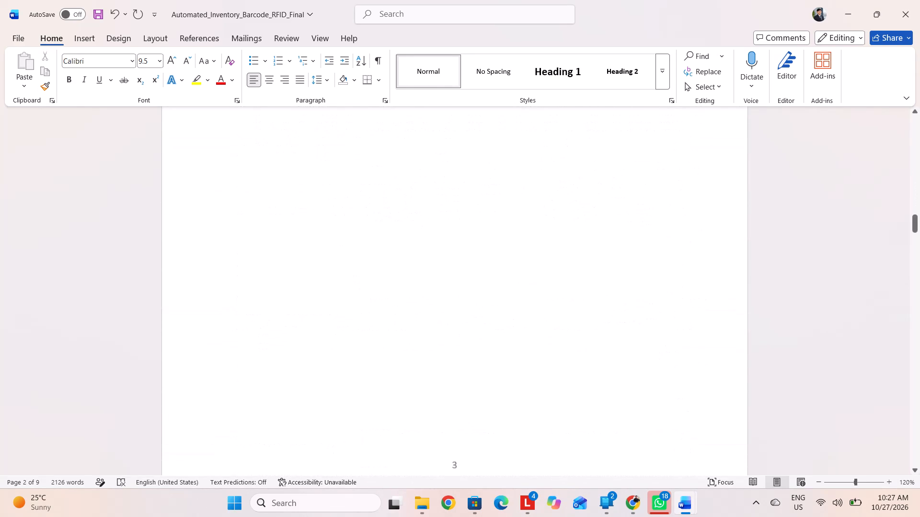
scroll(548, 135, "down", 1)
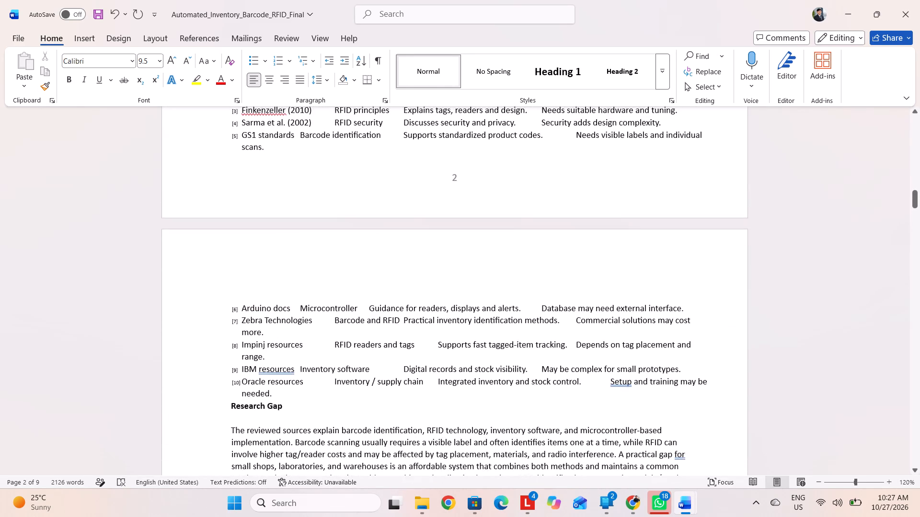
scroll(548, 135, "down", 1)
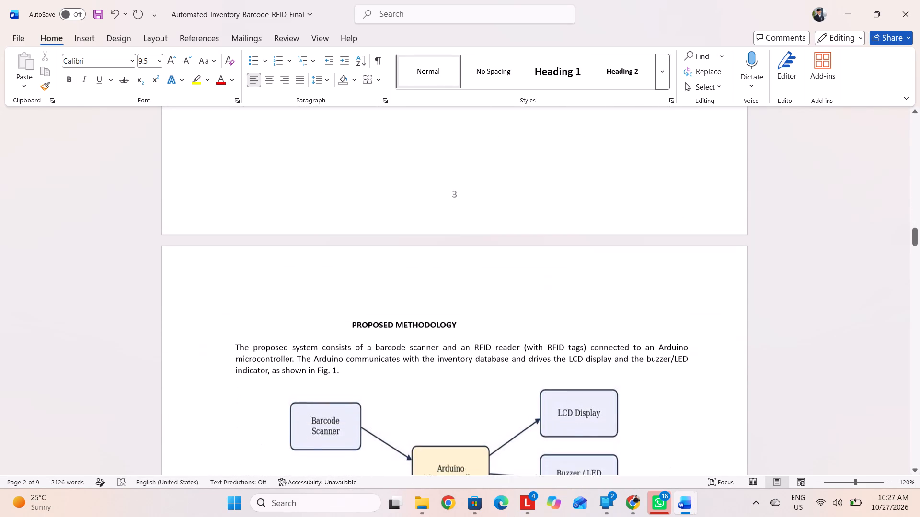
scroll(548, 135, "down", 1)
left_click_drag(350, 203, 350, 203)
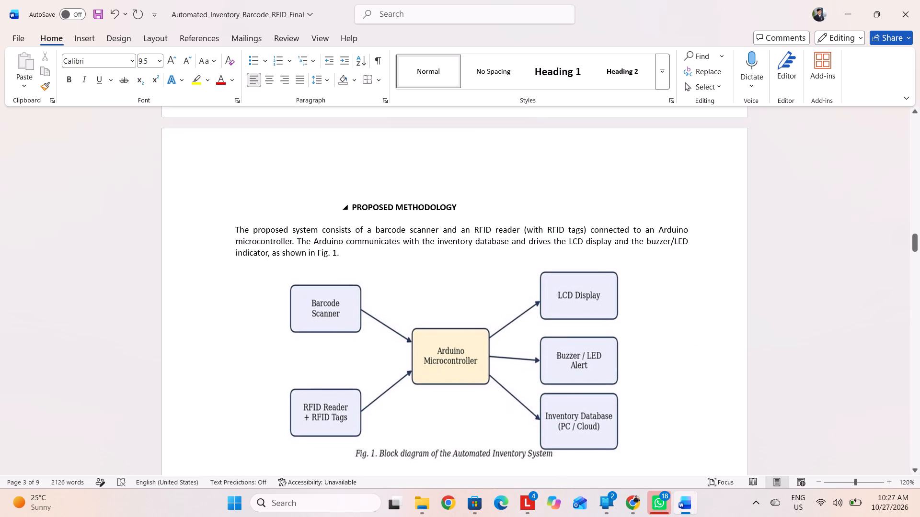
left_click_drag(350, 203, 438, 203)
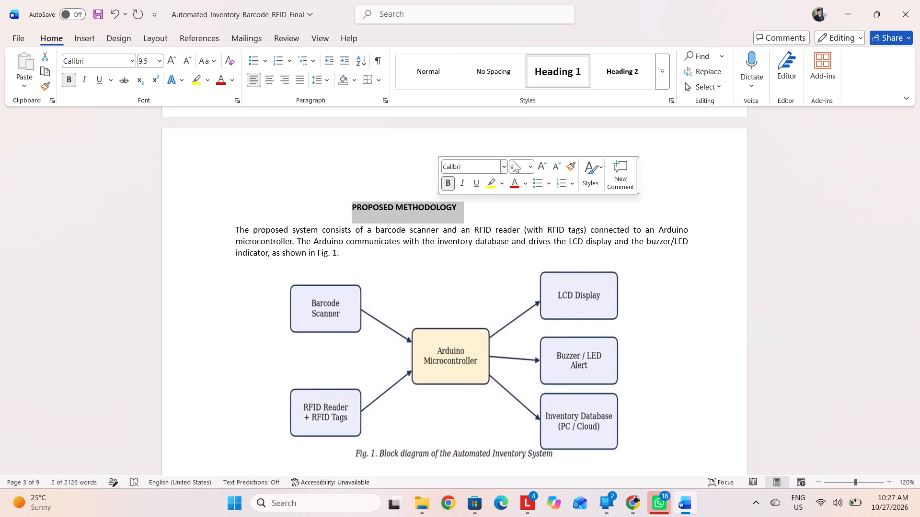
left_click(518, 164)
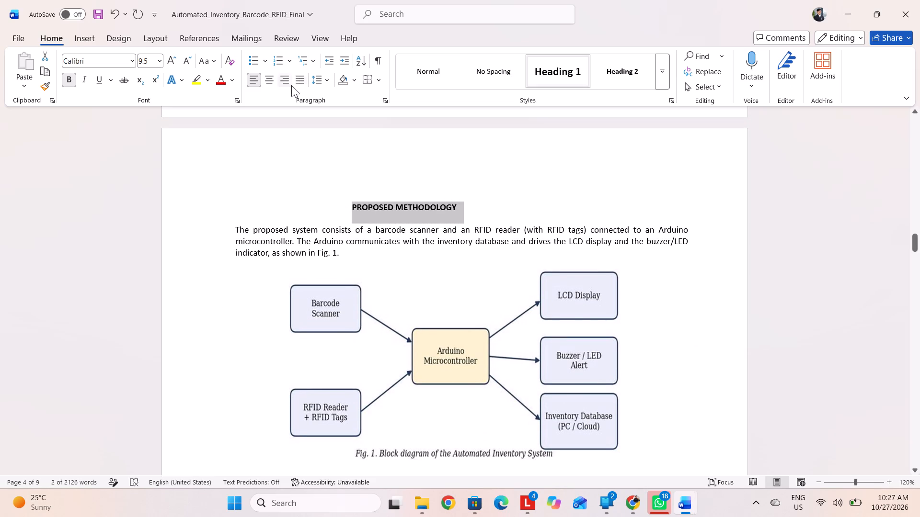
left_click(268, 80)
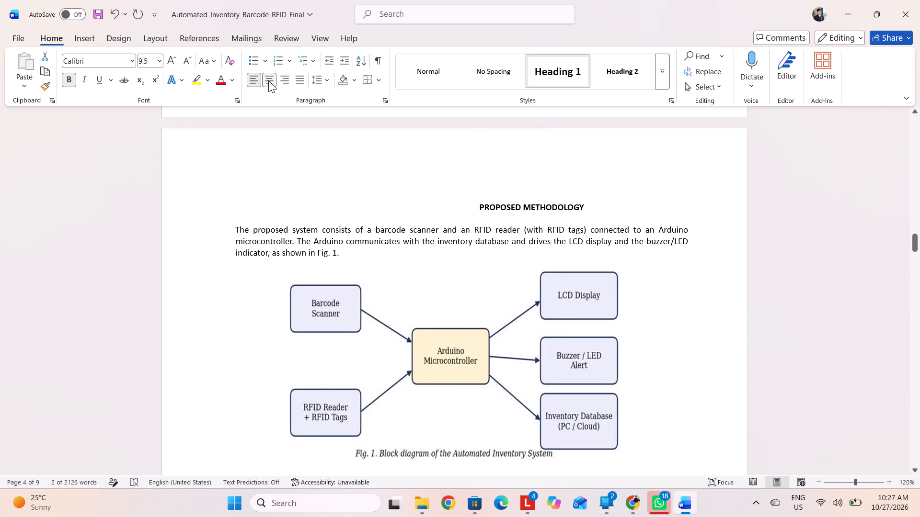
left_click(299, 79)
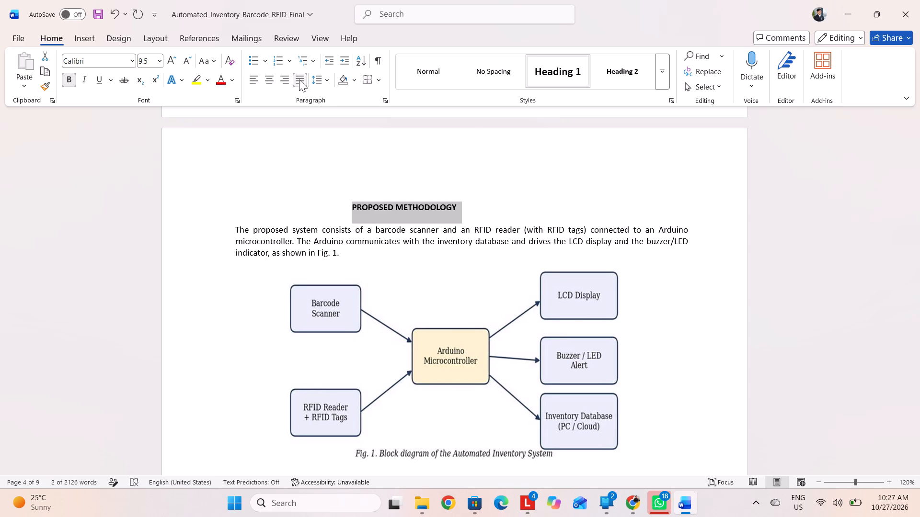
left_click(251, 79)
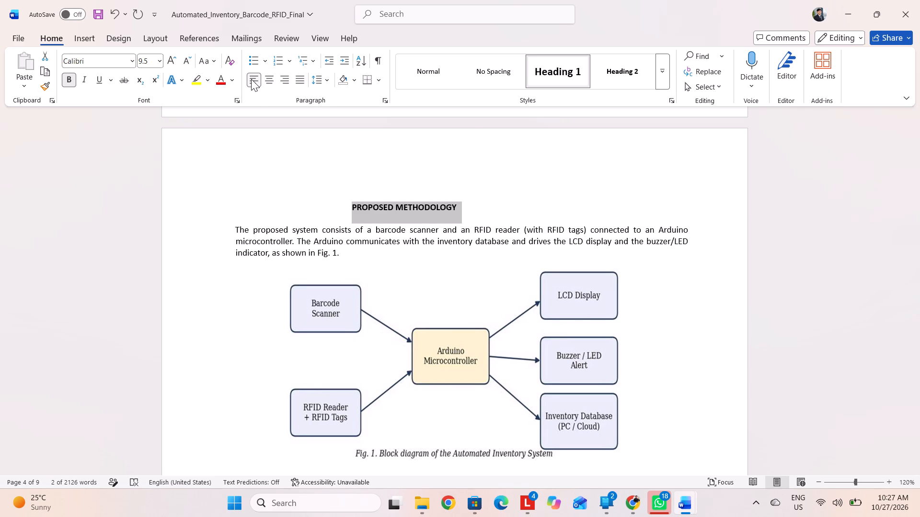
left_click(251, 79)
left_click(269, 76)
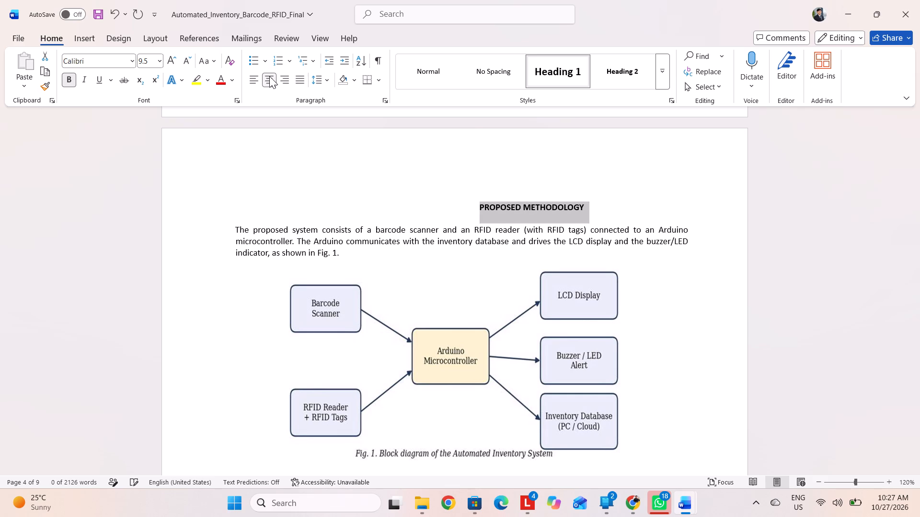
left_click(287, 81)
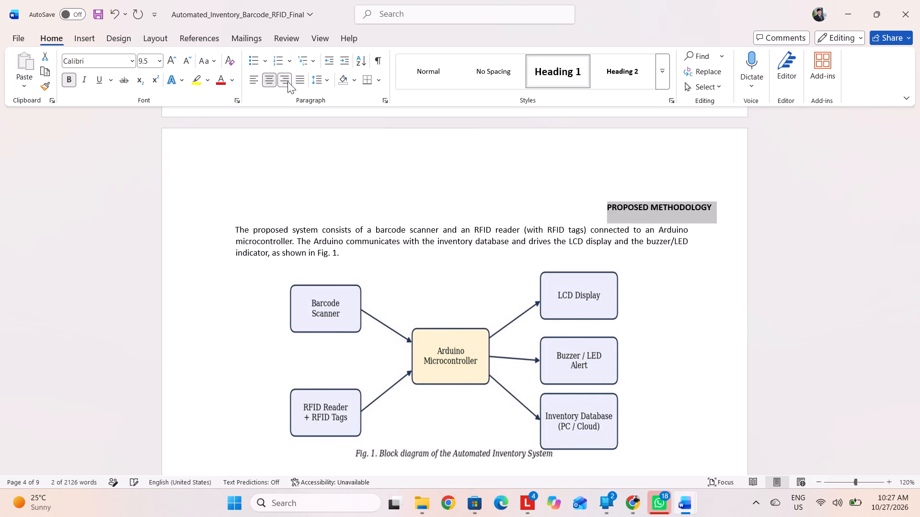
left_click(307, 84)
left_click(294, 82)
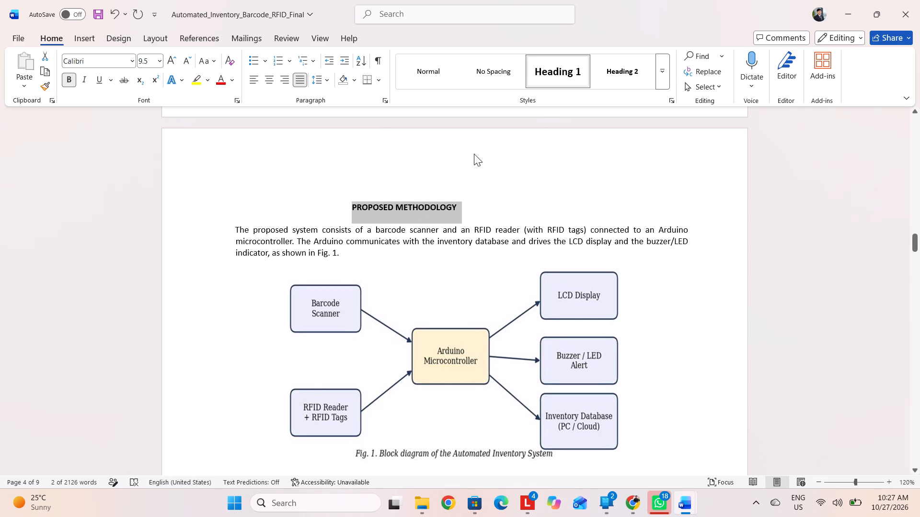
Set the PROPOSED METHODOLOGY heading above the block diagram on page 4 to font size 14.
left_click(149, 61)
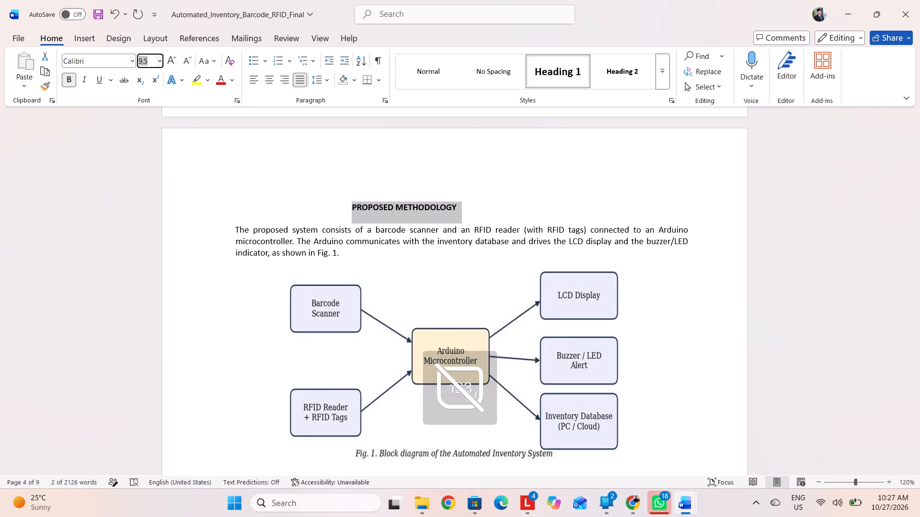
key("BackSpace")
key("End")
key("Left")
key("Return")
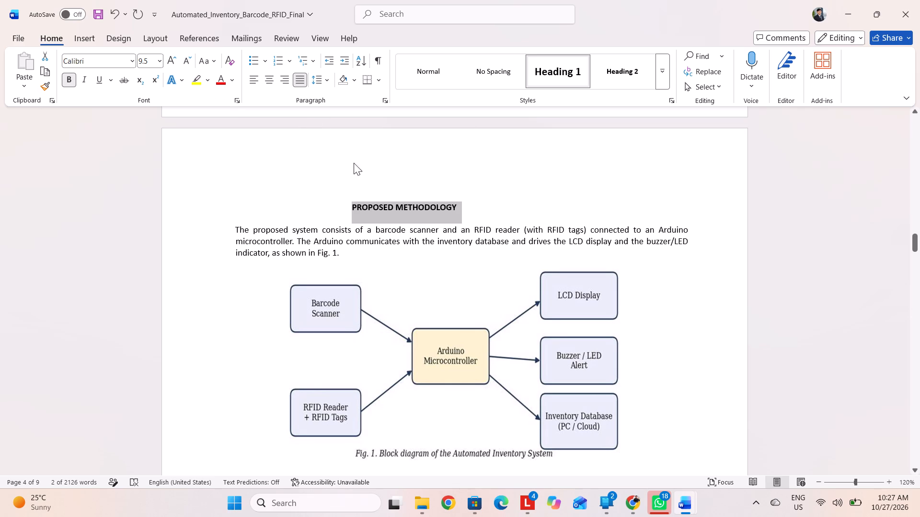
left_click(148, 59)
key("BackSpace")
key("End")
key("Left")
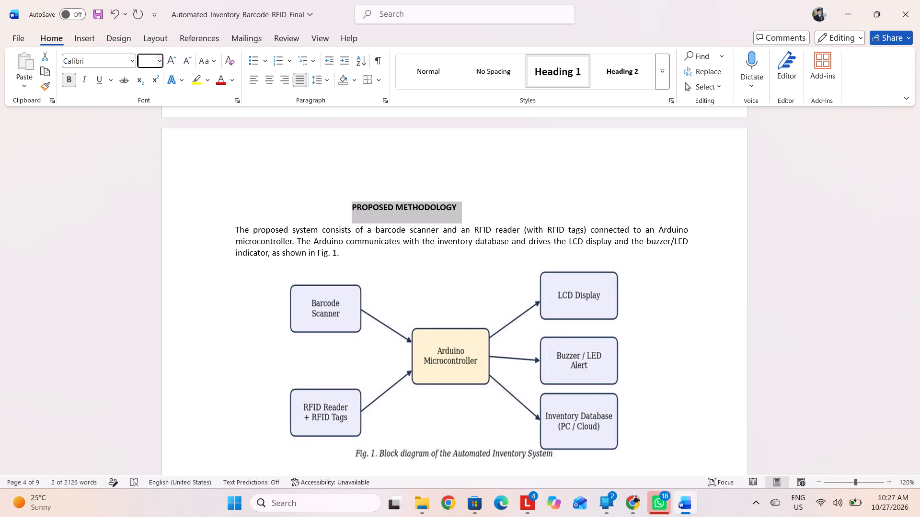
left_click(149, 58)
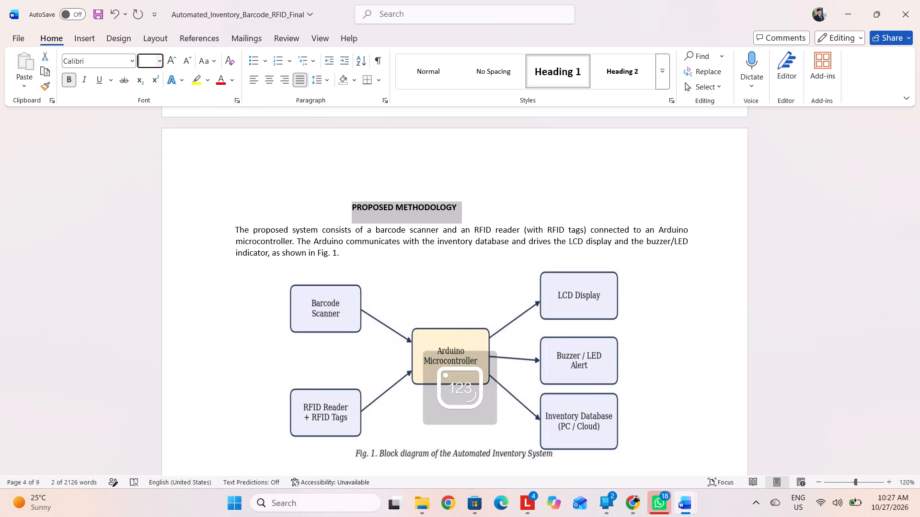
key("1")
key("4")
key("Return")
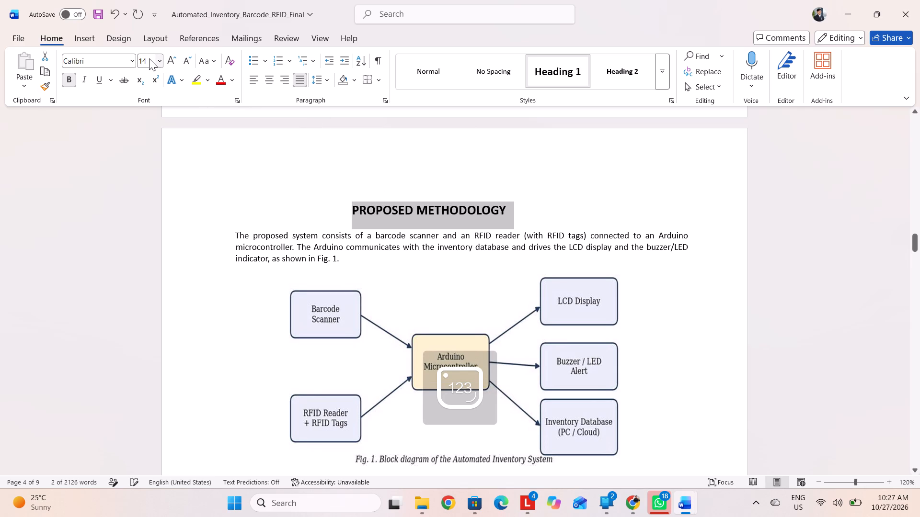
left_click(352, 153)
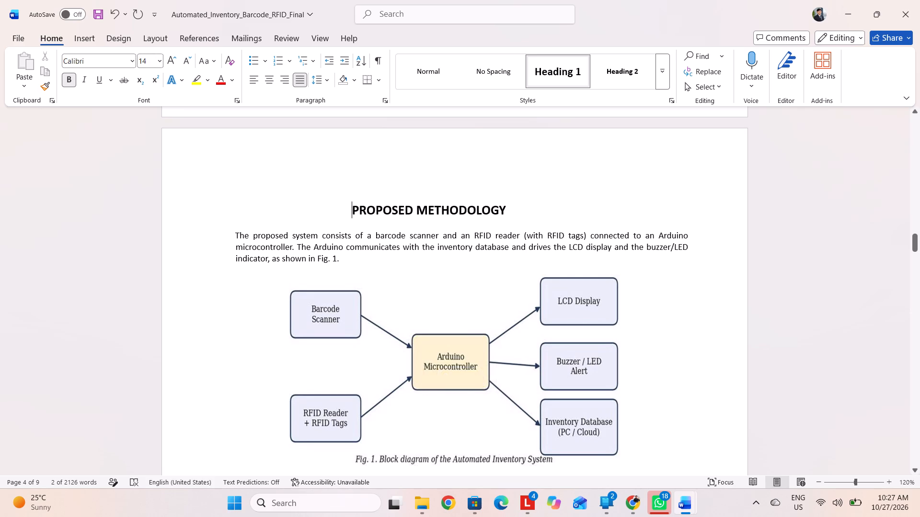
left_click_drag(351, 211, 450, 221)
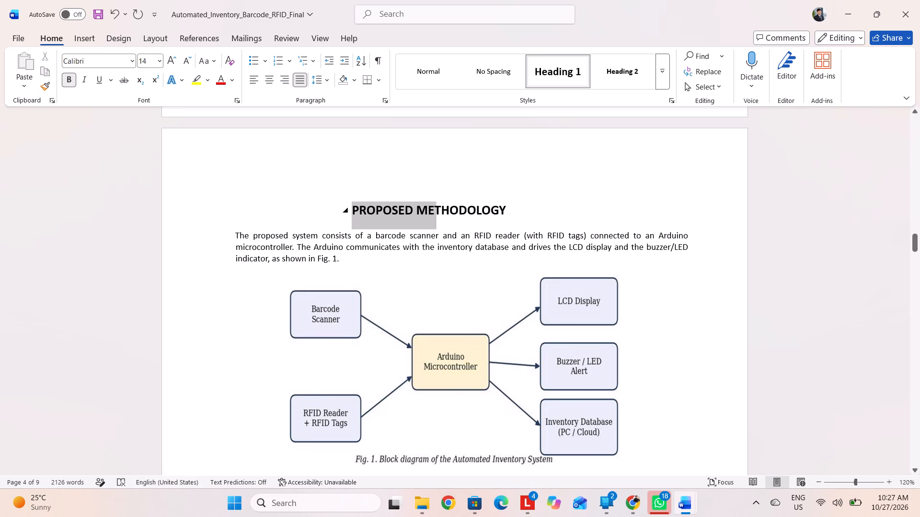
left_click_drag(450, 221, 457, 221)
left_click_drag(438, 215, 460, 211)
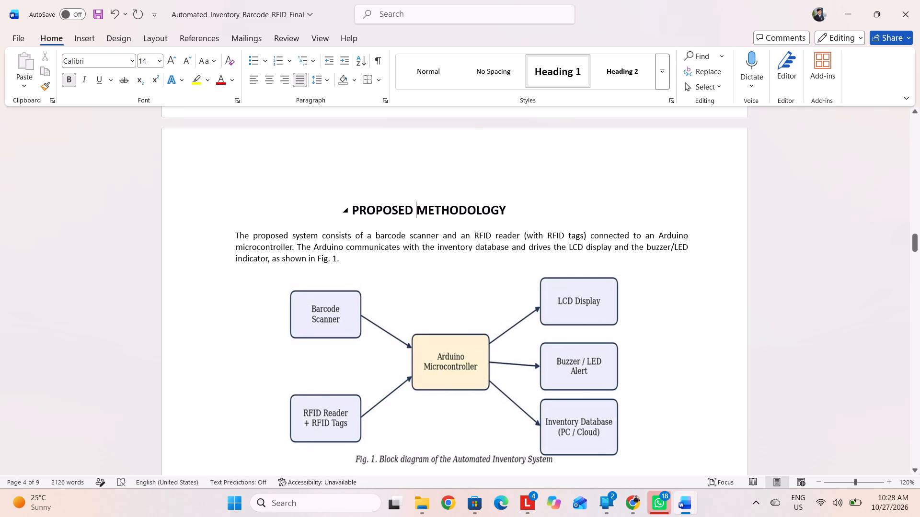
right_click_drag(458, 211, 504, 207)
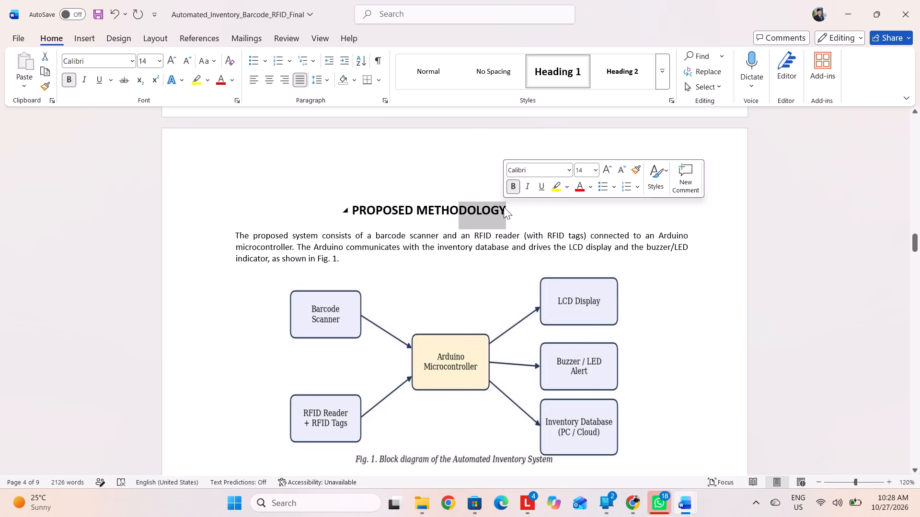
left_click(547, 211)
Centre the CONCLUSION heading at the top of page 6.
scroll(547, 211, "down", 1)
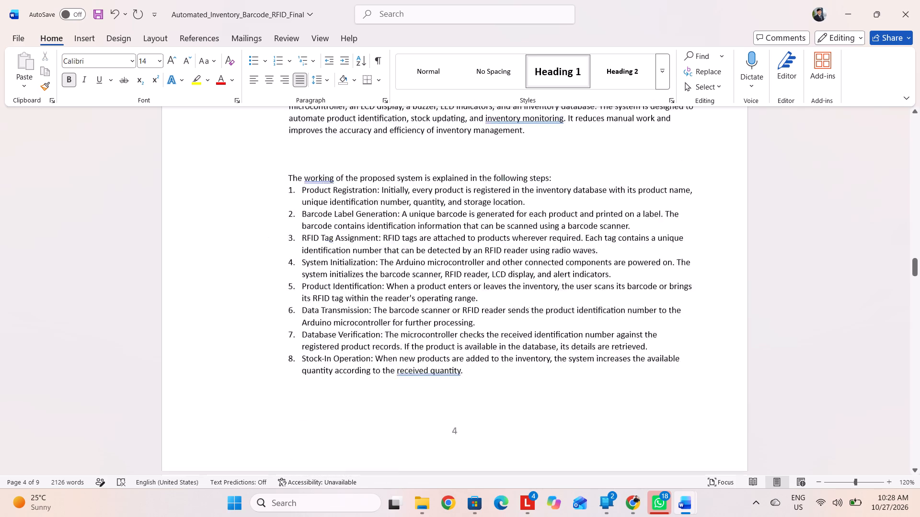
scroll(547, 211, "down", 1)
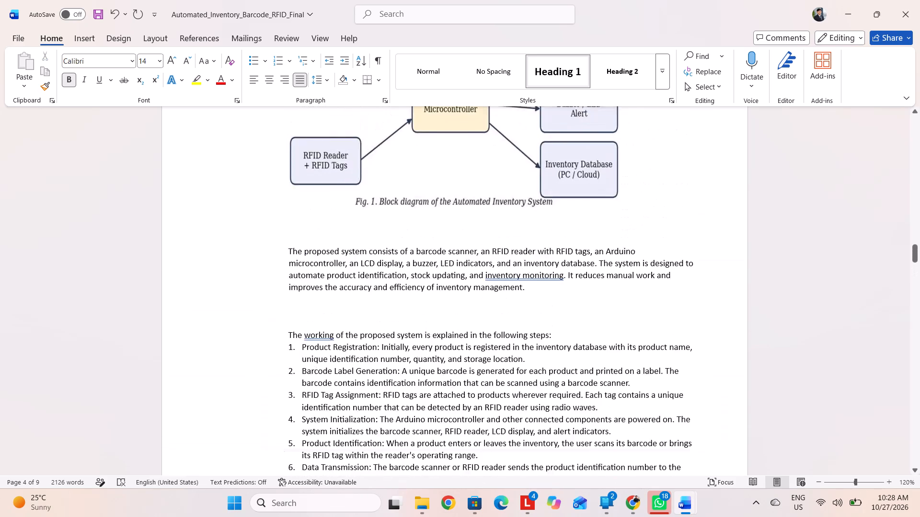
scroll(547, 211, "down", 1)
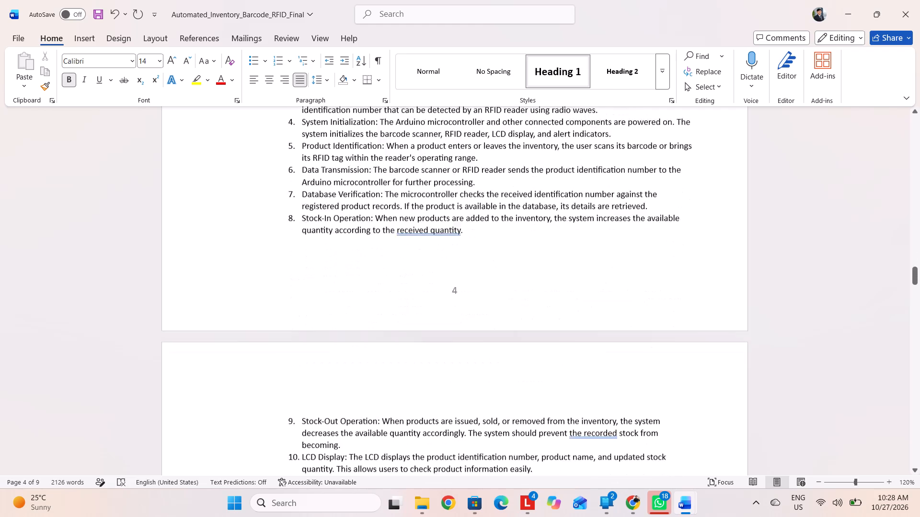
scroll(547, 211, "down", 2)
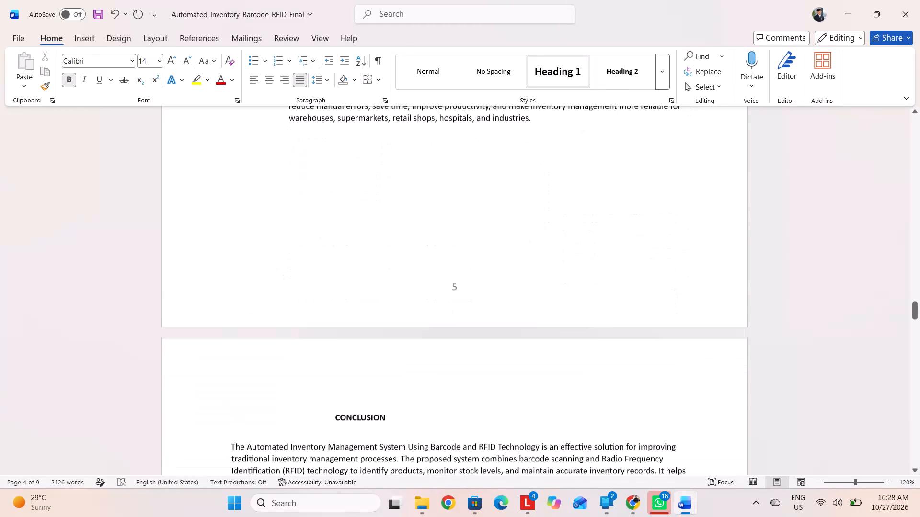
scroll(547, 211, "down", 1)
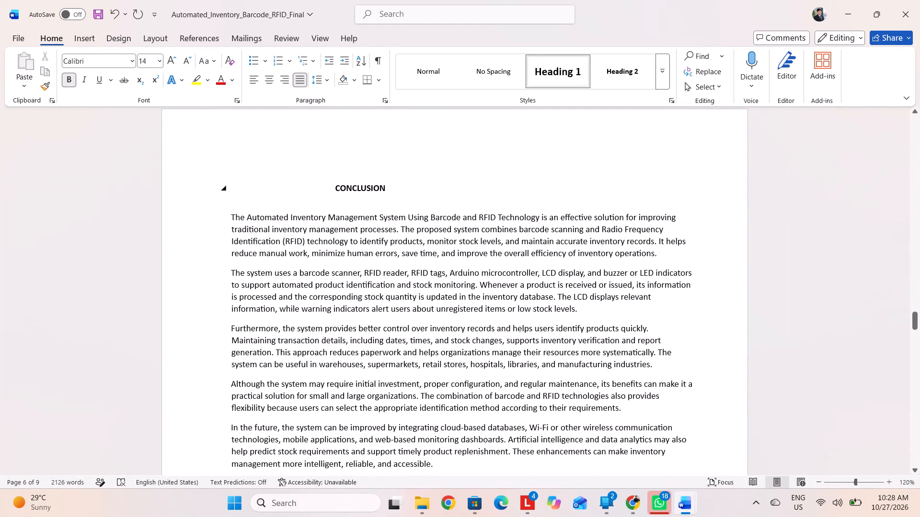
left_click_drag(332, 187, 392, 180)
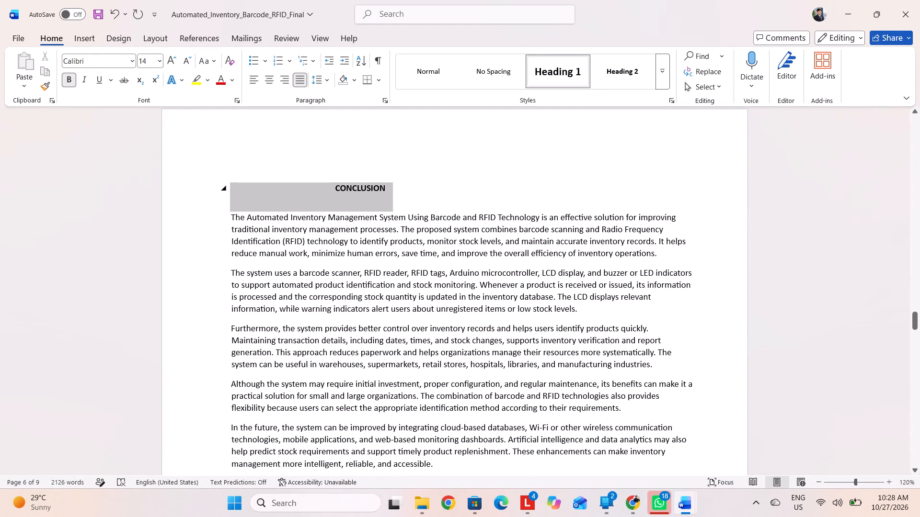
left_click_drag(392, 180, 395, 181)
left_click(253, 79)
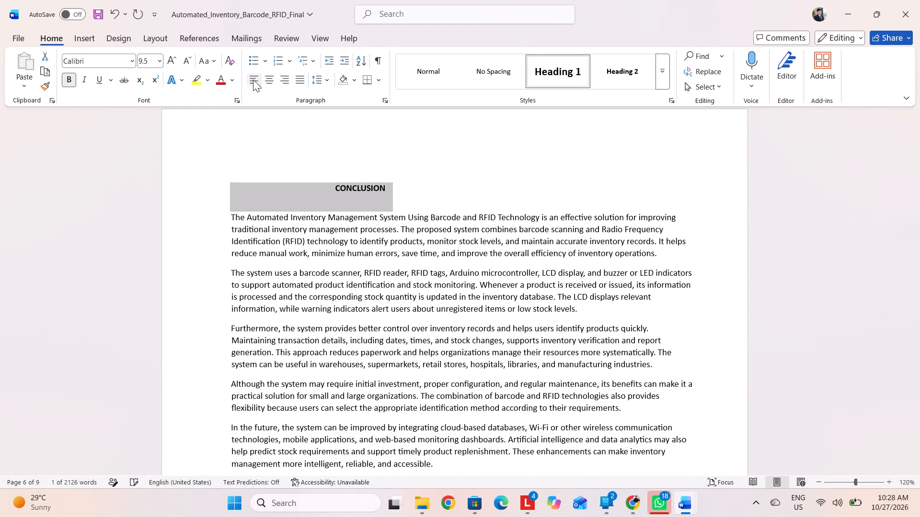
left_click(253, 79)
left_click(266, 73)
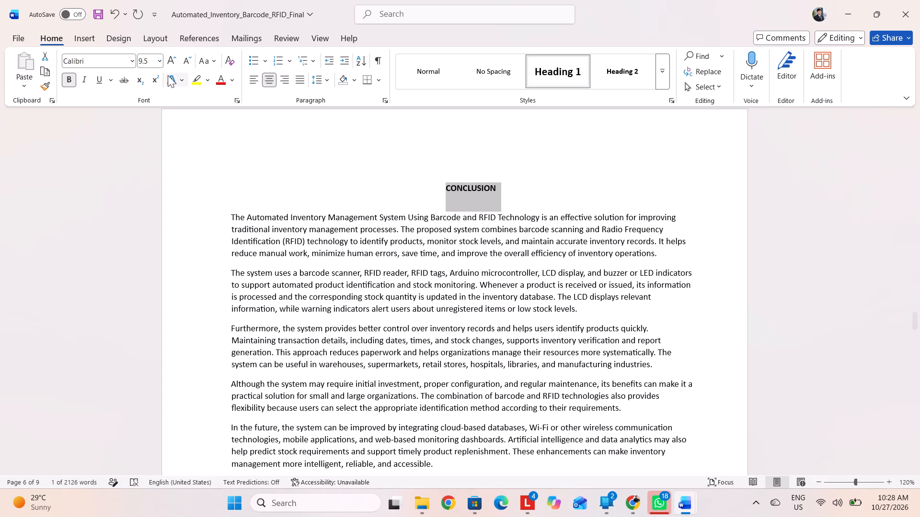
Set the CONCLUSION heading on page 6 to font size 14.
left_click(154, 62)
key("BackSpace")
type("14")
key("Return")
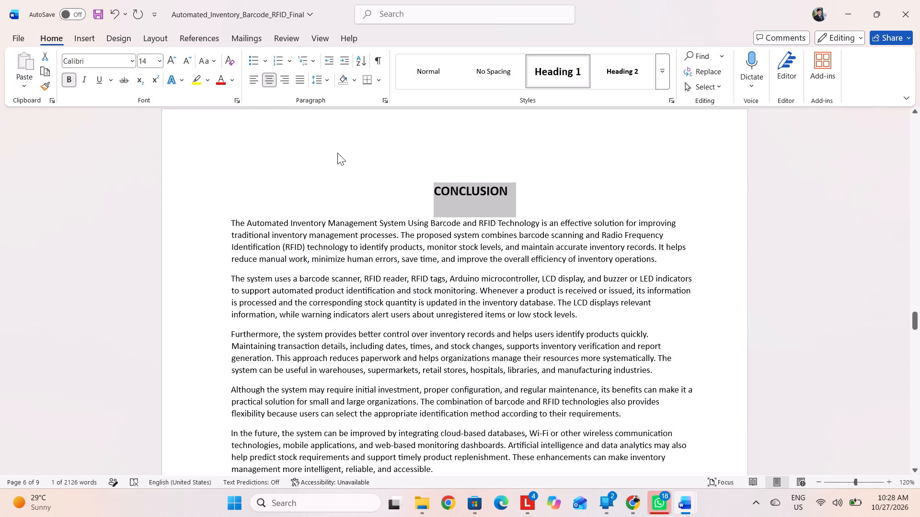
left_click(337, 153)
Set the REFERENCES heading above the reference list on page 7 to font size 14.
scroll(337, 153, "down", 1)
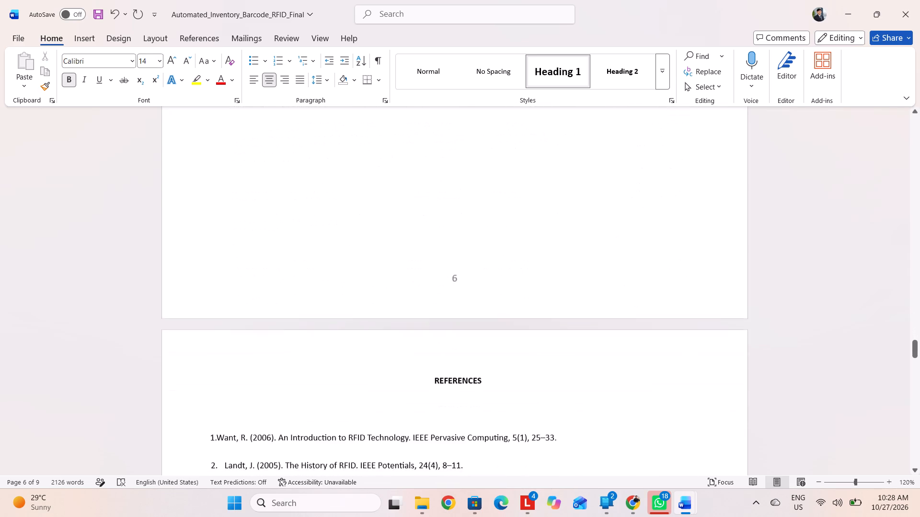
scroll(337, 153, "down", 1)
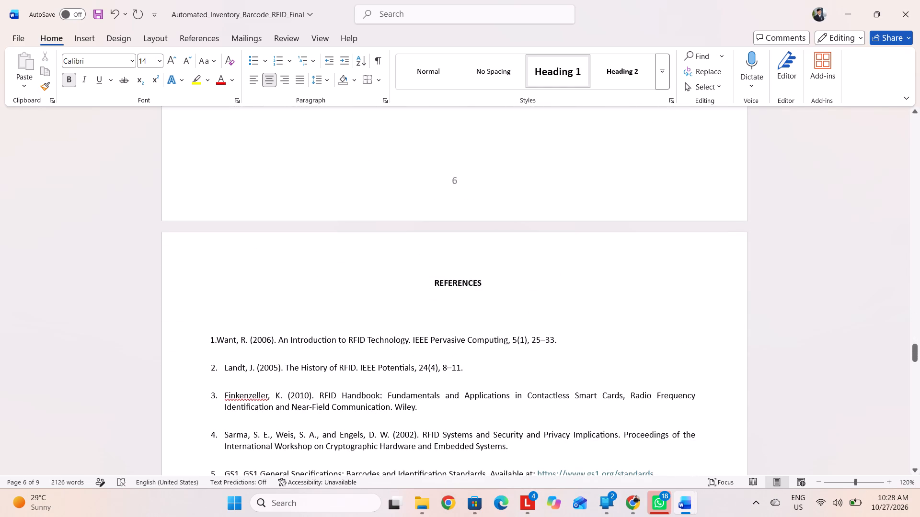
left_click_drag(432, 286, 466, 293)
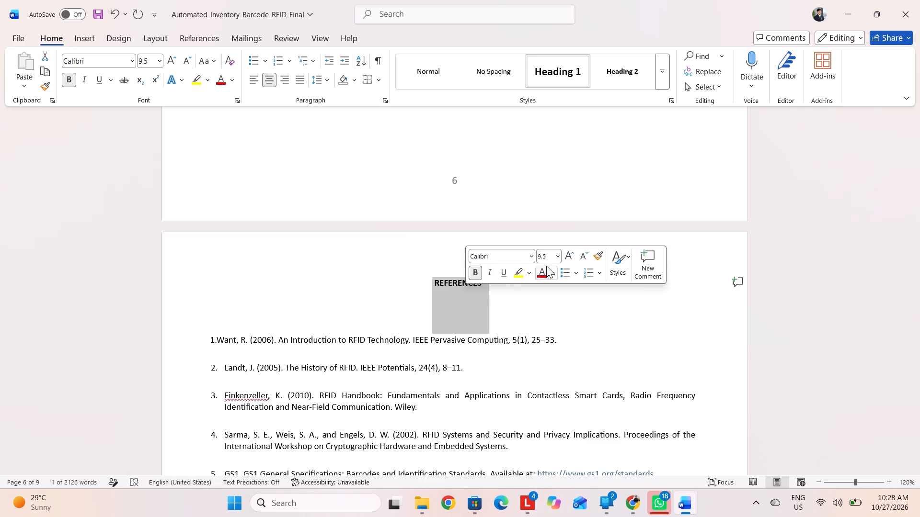
left_click(546, 252)
key("BackSpace")
type("14")
key("Return")
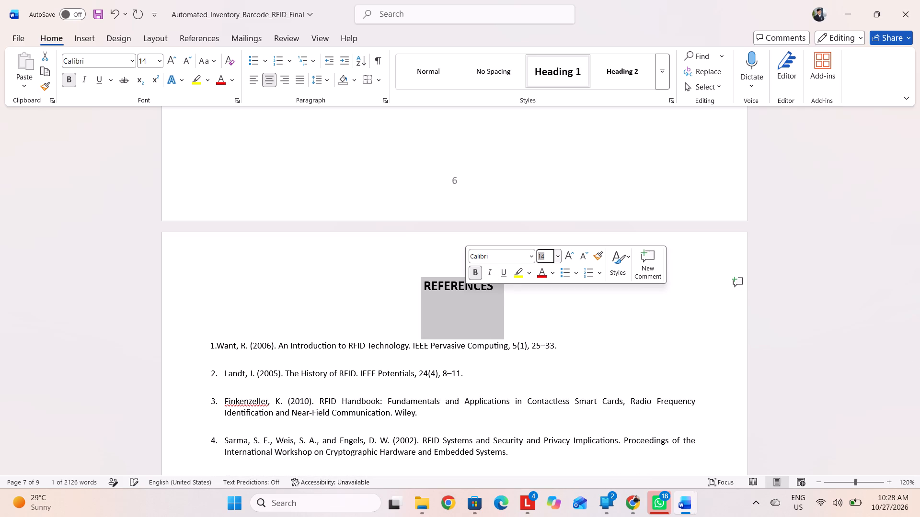
left_click(347, 279)
Review the paper's layout and headings, from the reference pages back to the title page and on through the proposed methodology.
scroll(347, 279, "up", 1)
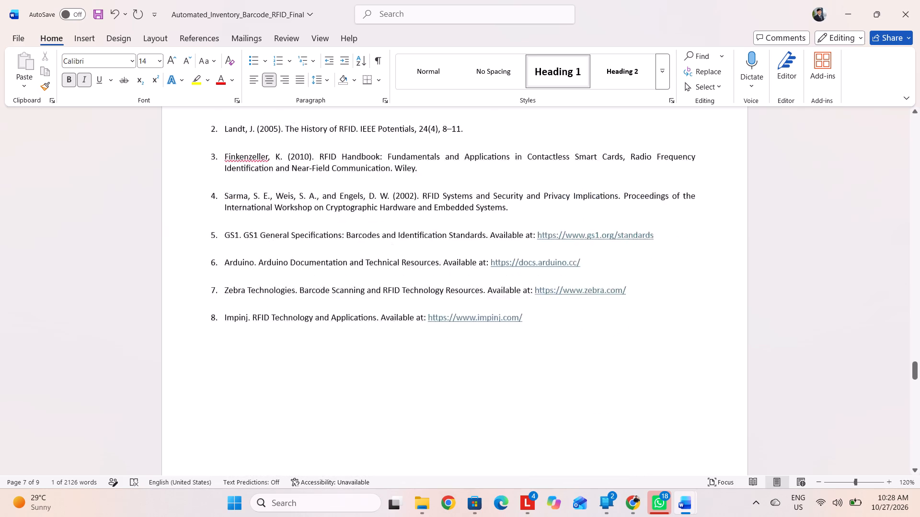
scroll(347, 279, "up", 1)
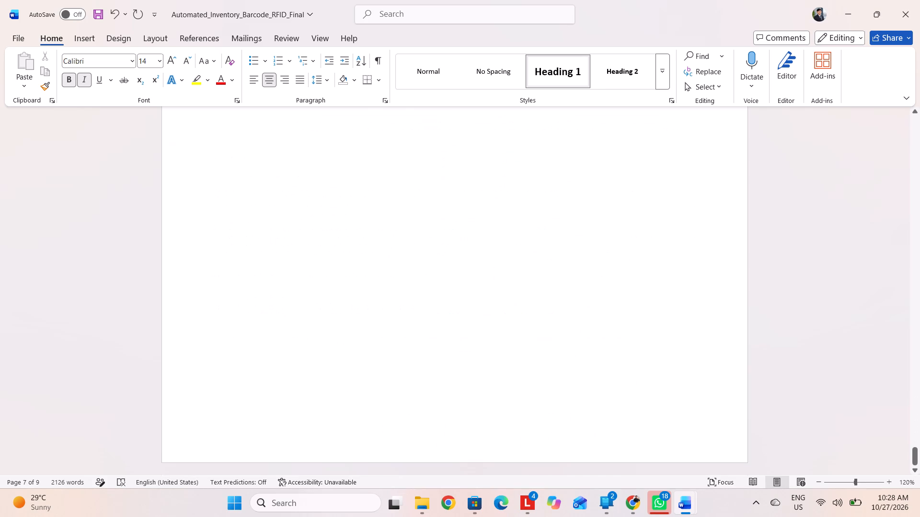
scroll(347, 279, "up", 1)
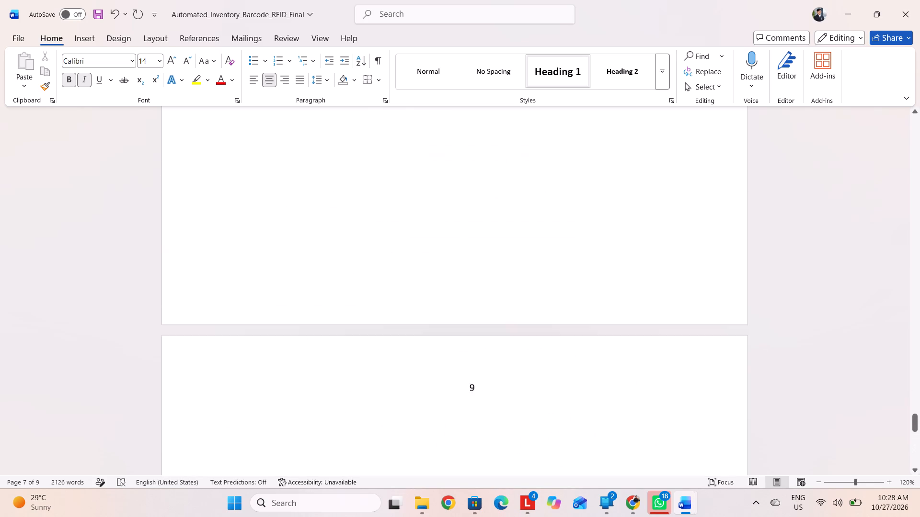
scroll(347, 279, "up", 1)
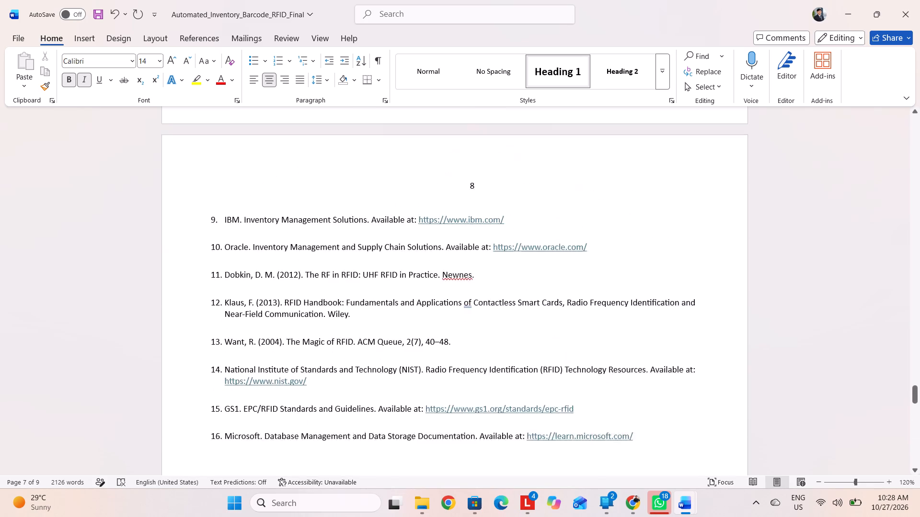
scroll(347, 279, "up", 1)
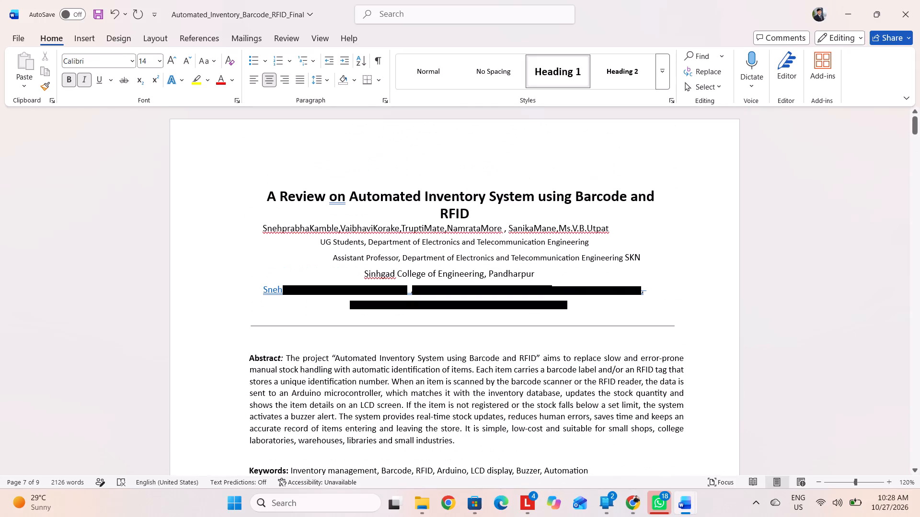
scroll(347, 279, "up", 1)
scroll(347, 279, "down", 1)
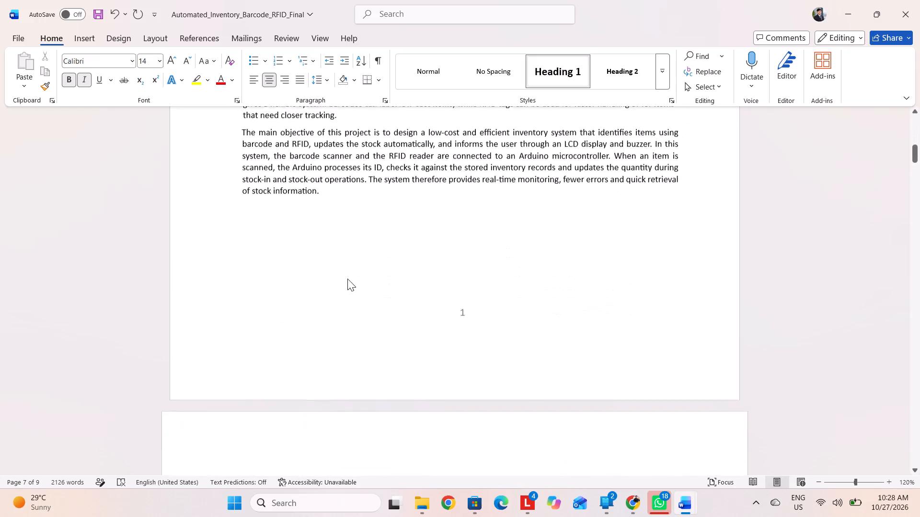
scroll(347, 279, "down", 2)
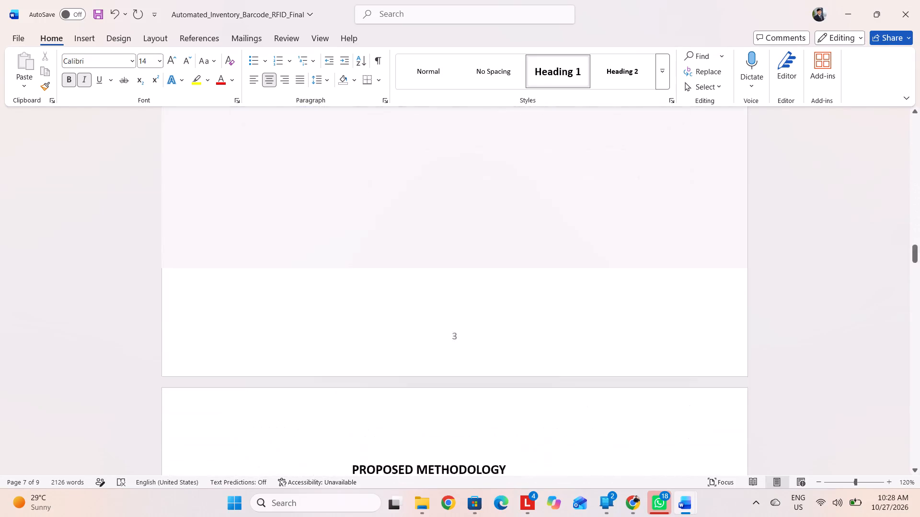
scroll(347, 279, "down", 1)
scroll(347, 279, "up", 1)
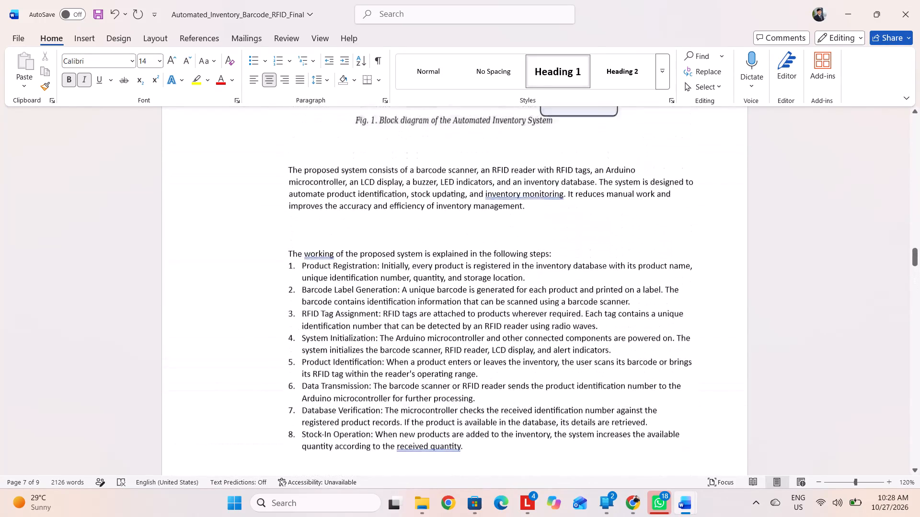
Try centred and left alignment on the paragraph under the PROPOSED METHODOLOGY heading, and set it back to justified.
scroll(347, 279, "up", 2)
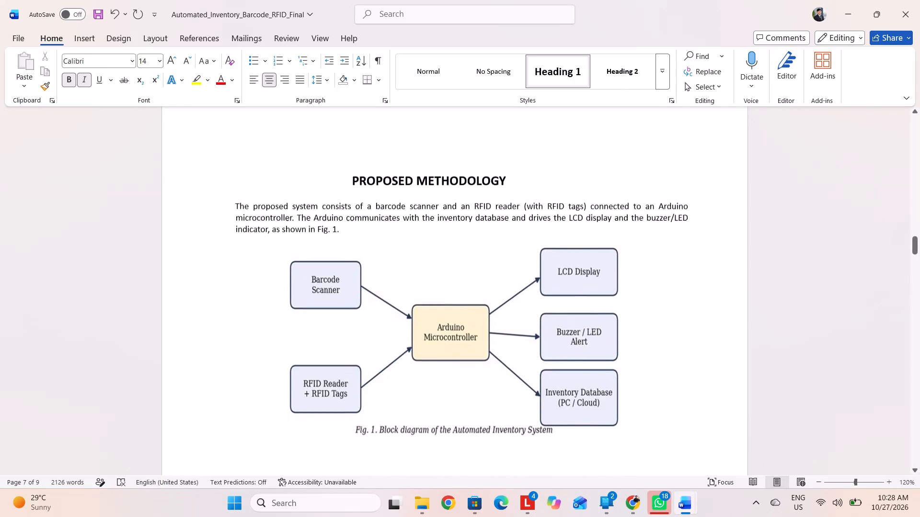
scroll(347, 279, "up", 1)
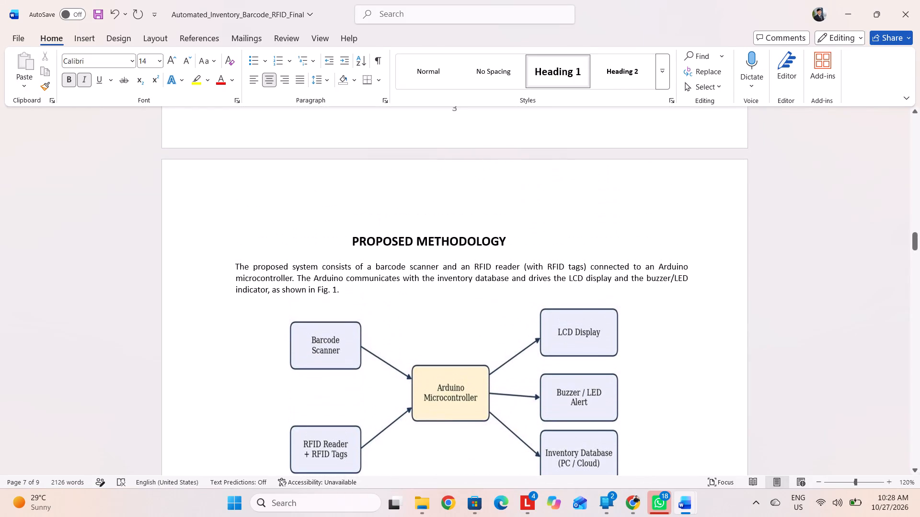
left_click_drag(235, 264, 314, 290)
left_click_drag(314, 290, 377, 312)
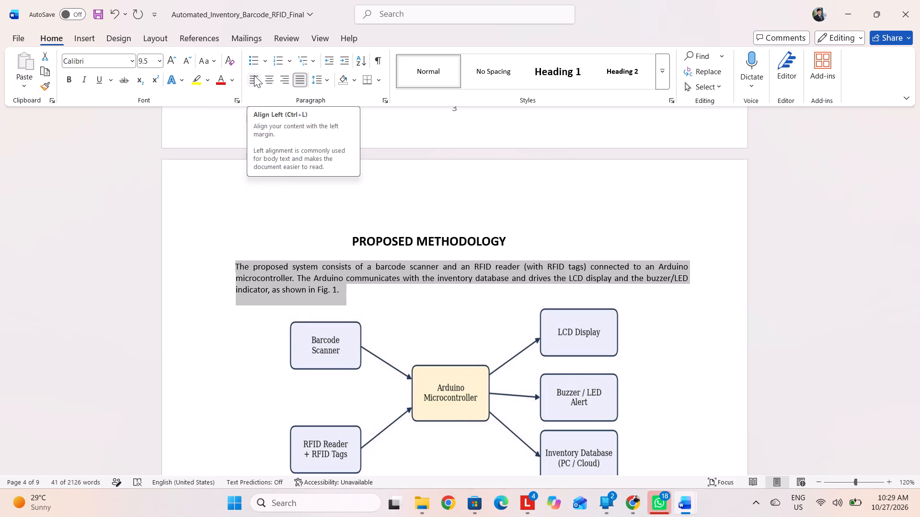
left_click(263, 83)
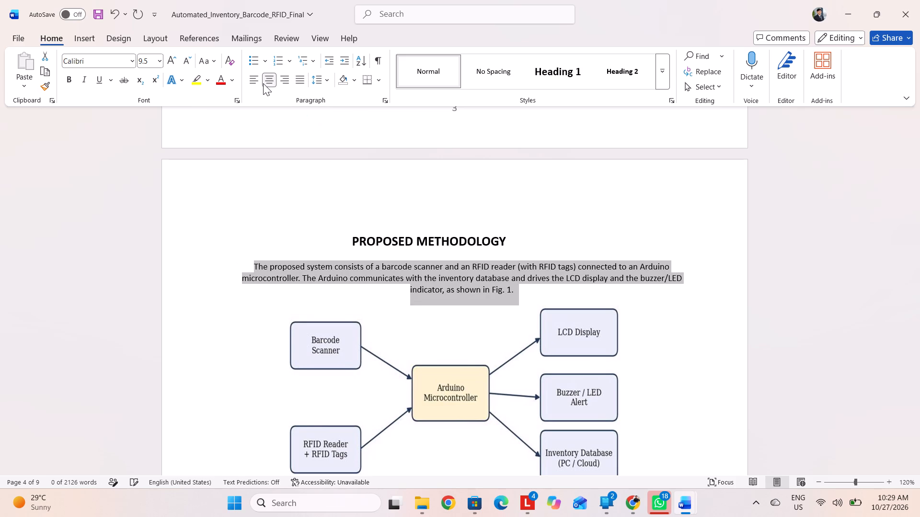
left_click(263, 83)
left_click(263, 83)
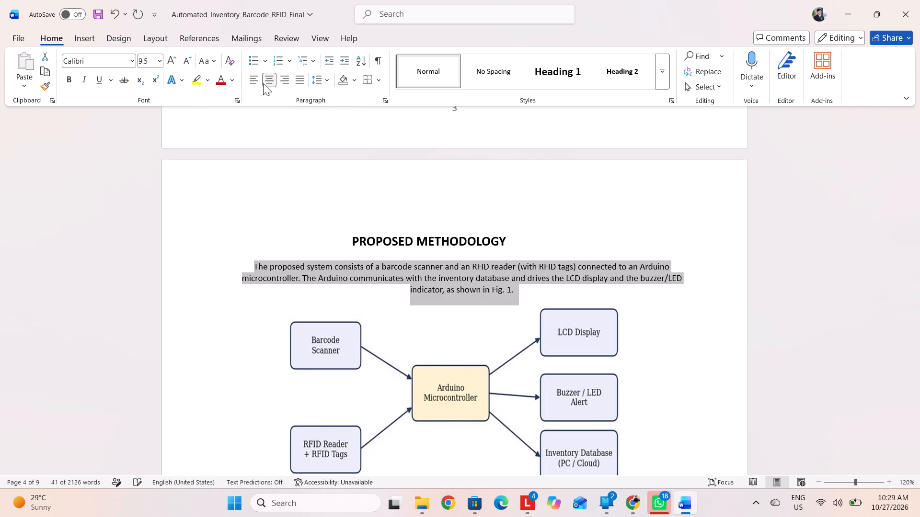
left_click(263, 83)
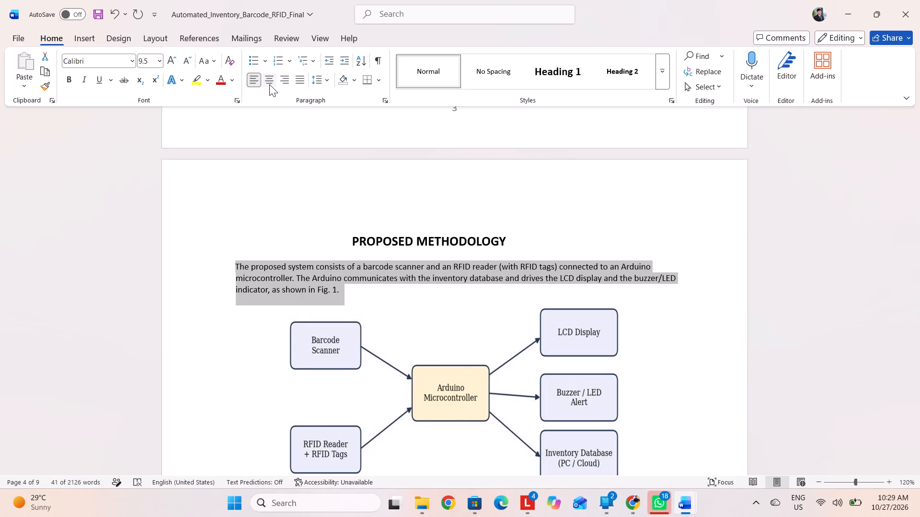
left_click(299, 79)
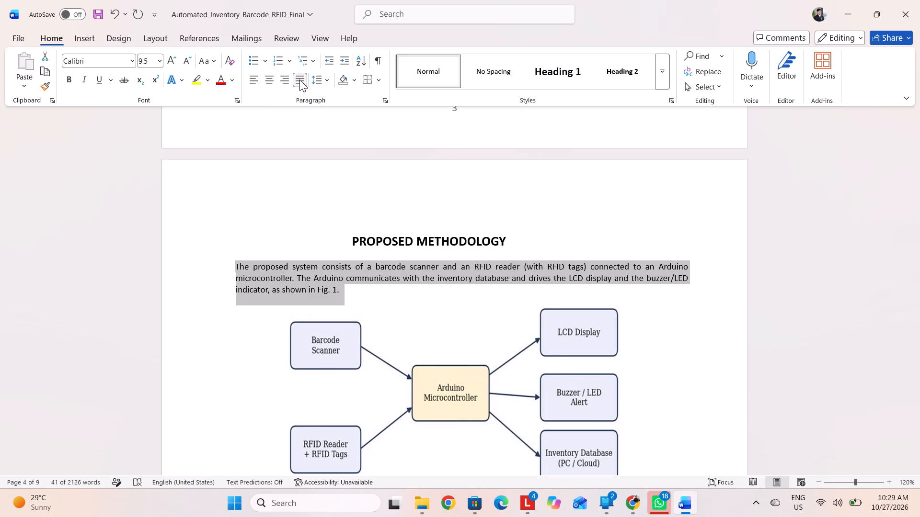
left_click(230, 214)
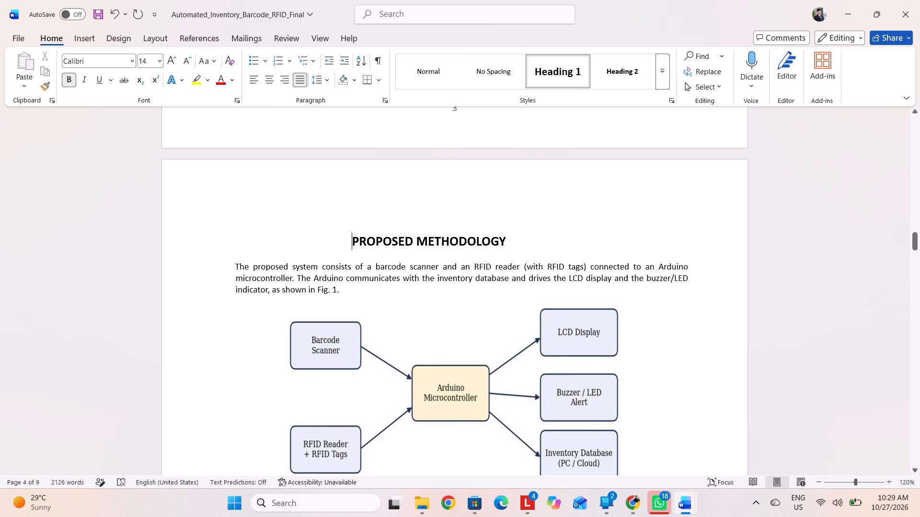
Save the paper in Downloads as a Word document named Automated_Inventory_Barcode_RFID_Final TY.
key("ctrl+s")
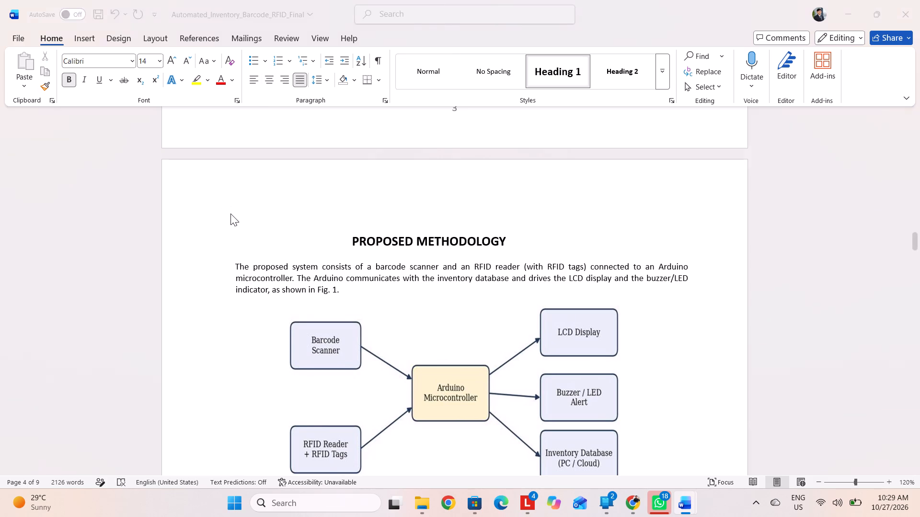
left_click(226, 200)
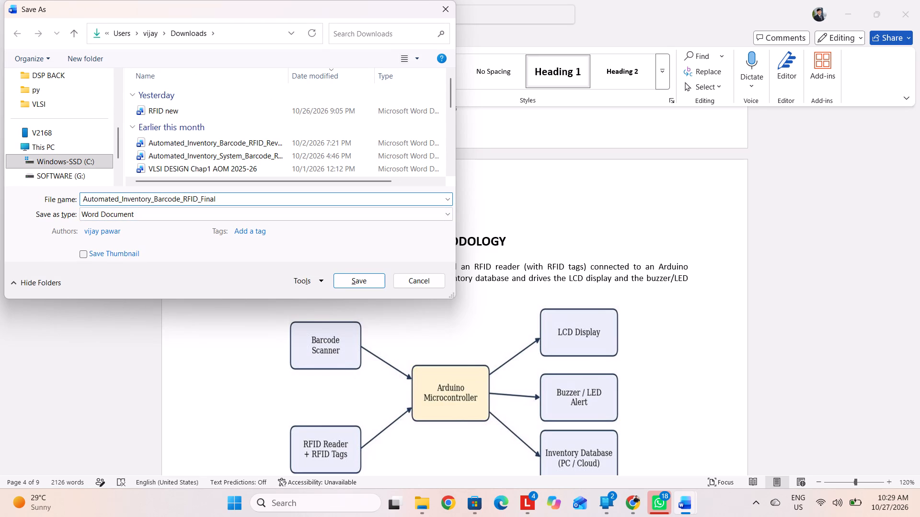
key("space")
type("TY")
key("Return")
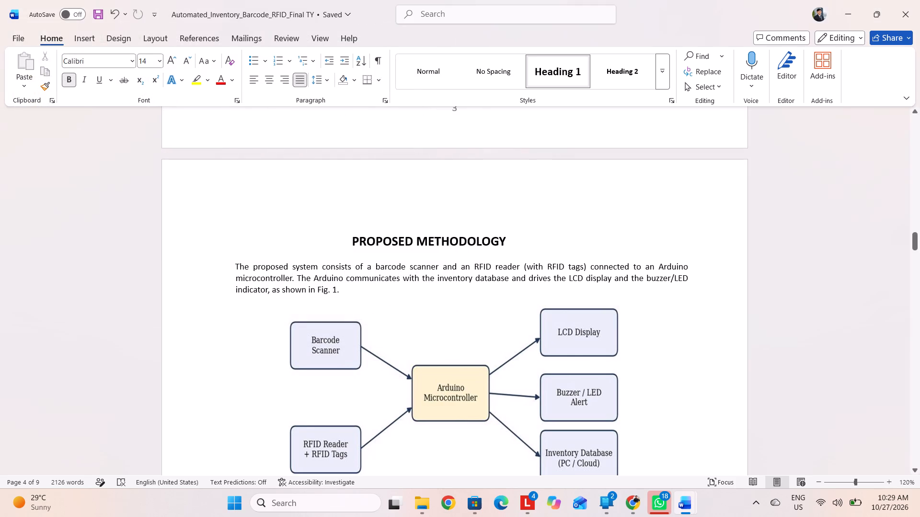
Switch to File Explorer and select the newly saved Automated_Inventory_Barcode_RFID_Final TY Word document in Downloads.
left_click(429, 503)
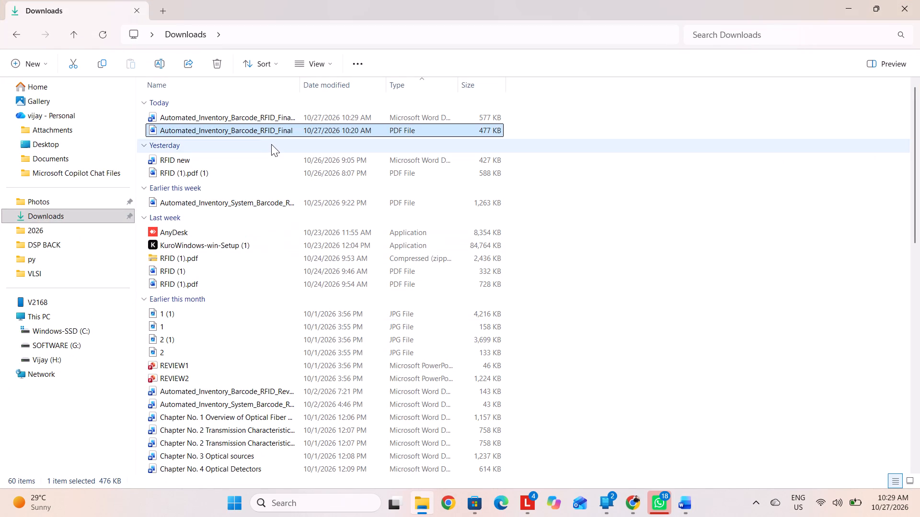
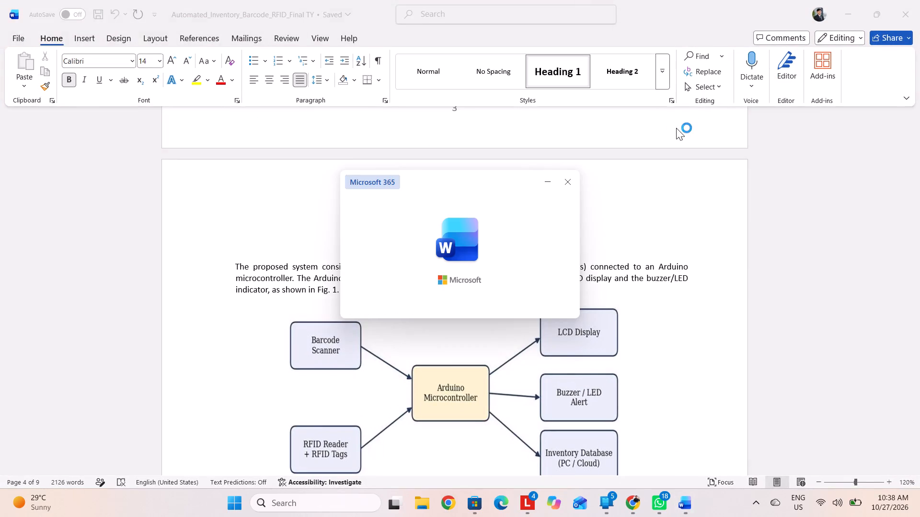
Check the Literature Survey table in Automated_Inventory_Barcode_RFID_Corrected (1), dismiss the Protected View notice and close the document.
scroll(561, 234, "down", 1)
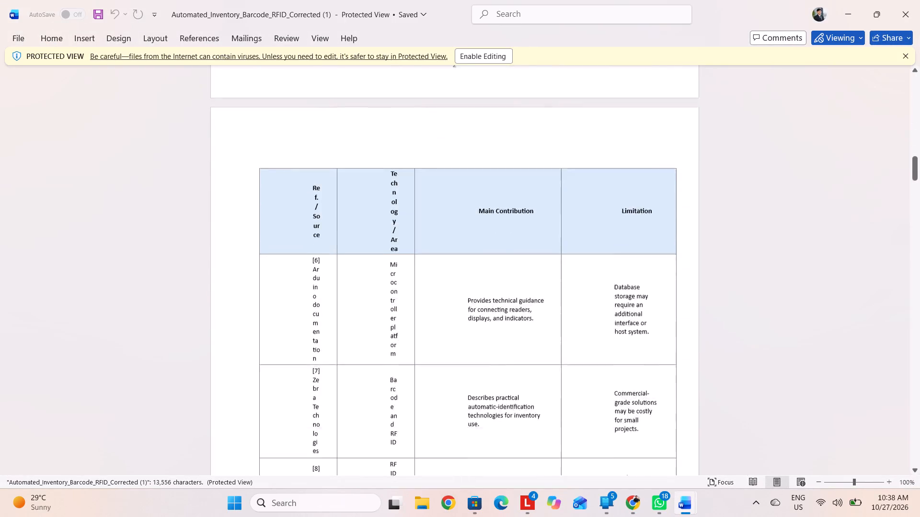
scroll(561, 234, "down", 1)
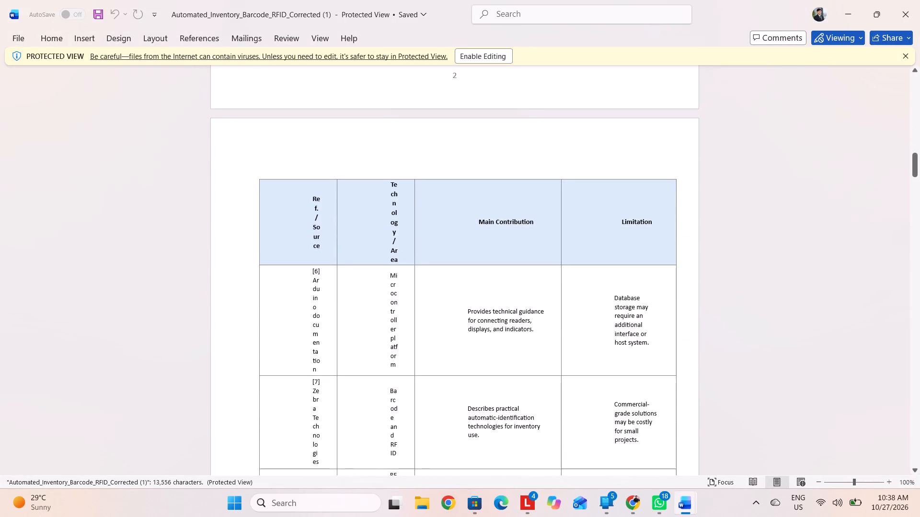
scroll(561, 234, "up", 5, "ctrl")
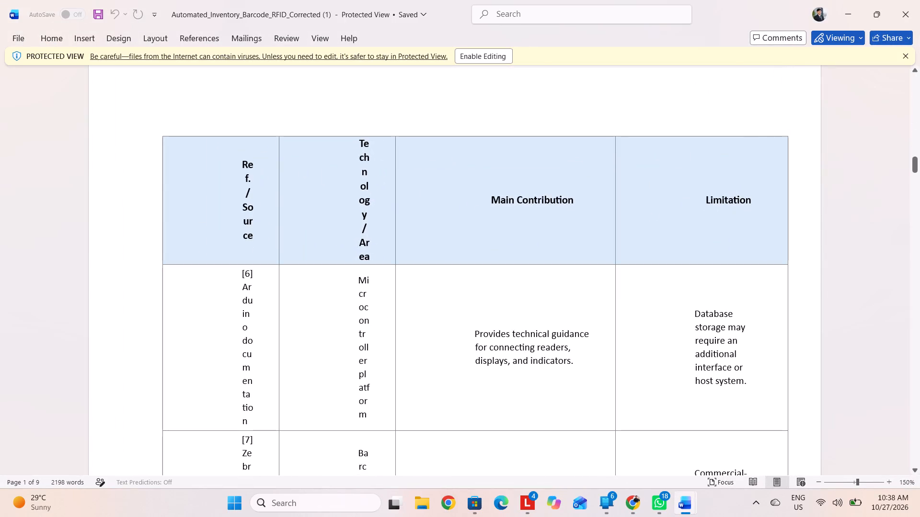
scroll(517, 210, "down", 4, "ctrl")
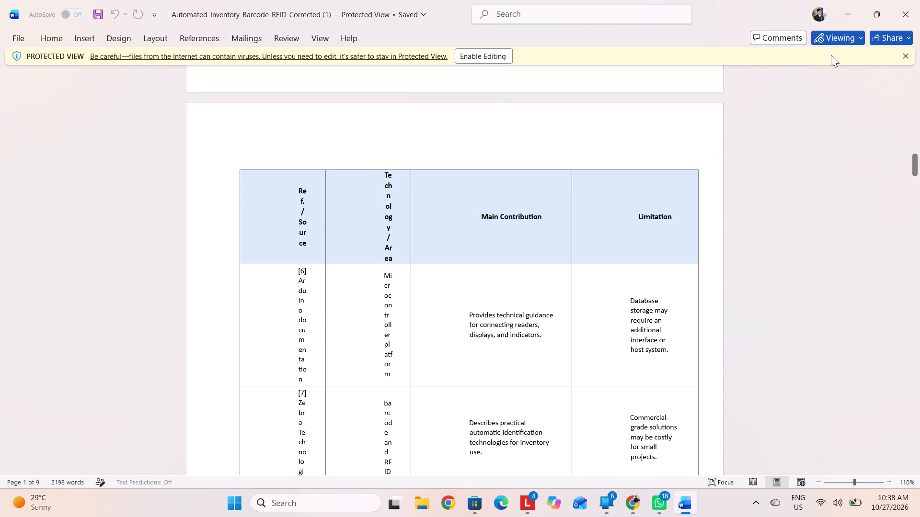
left_click(901, 51)
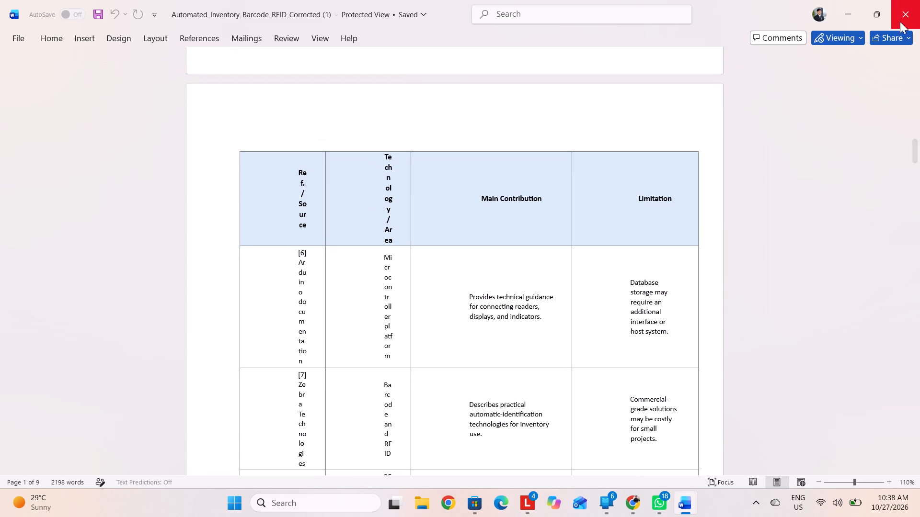
left_click(899, 11)
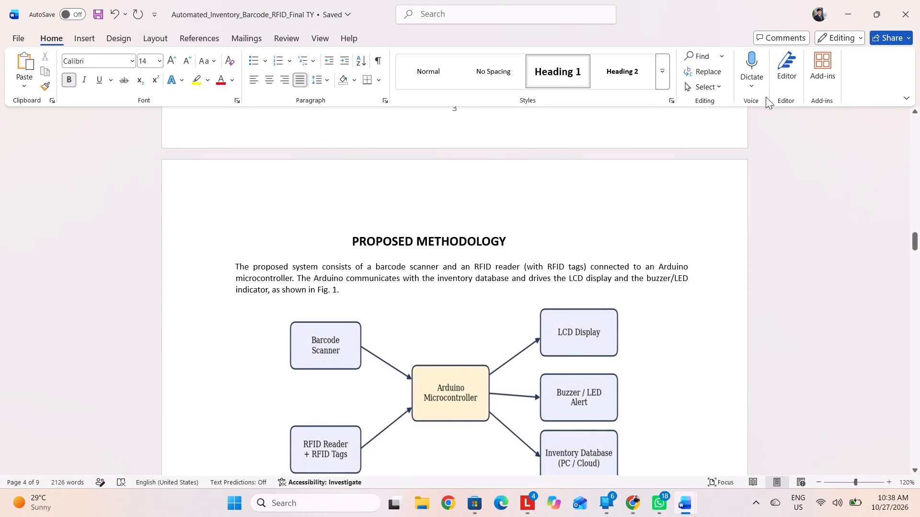
Examine the Literature Survey table, Research Gap and conclusion pages in the Automated_Inventory_Barcode_RFID_Final TY document.
scroll(584, 285, "up", 2)
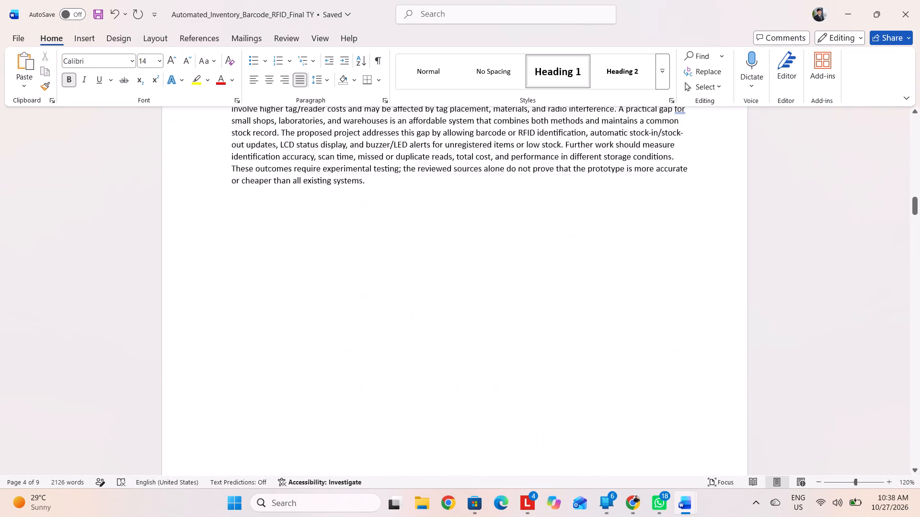
scroll(584, 285, "up", 3)
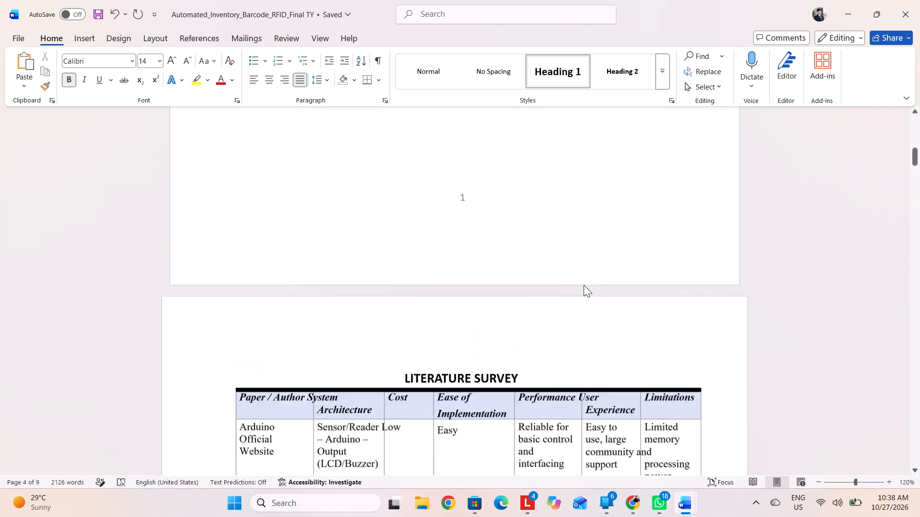
scroll(584, 285, "up", 1)
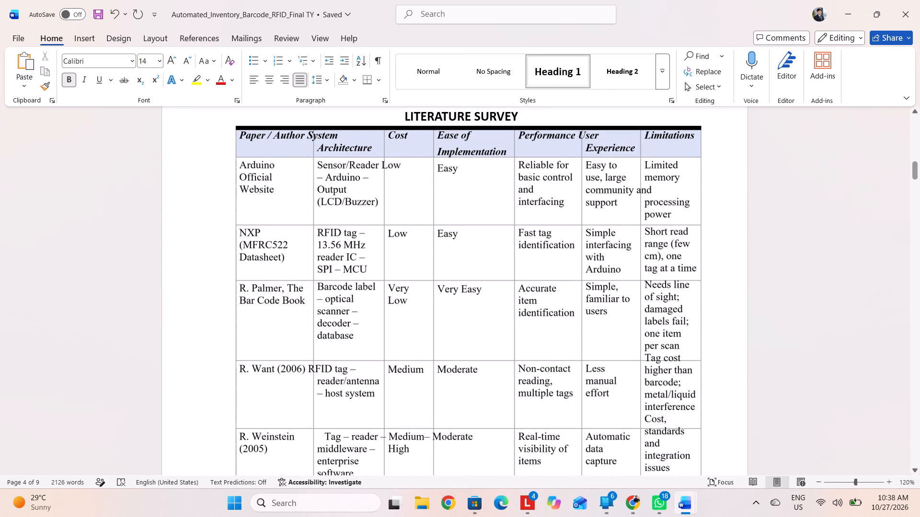
scroll(674, 198, "down", 3)
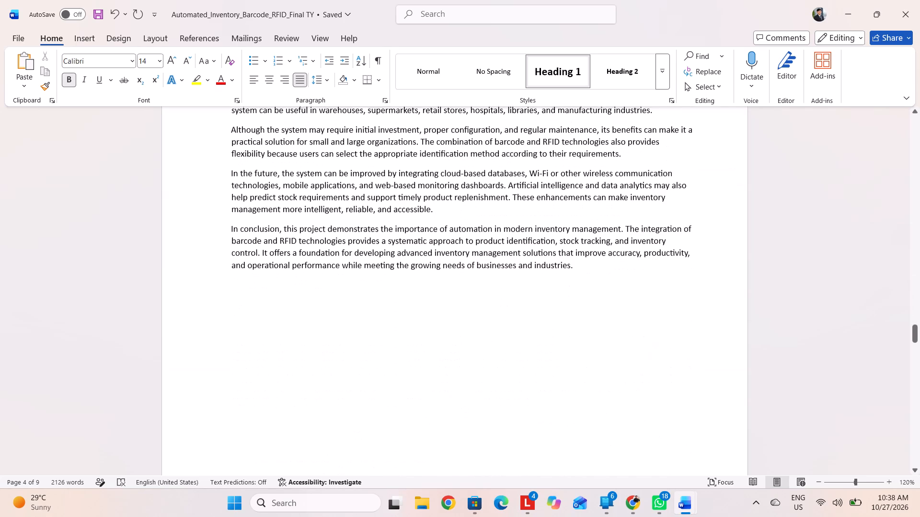
scroll(674, 198, "down", 1)
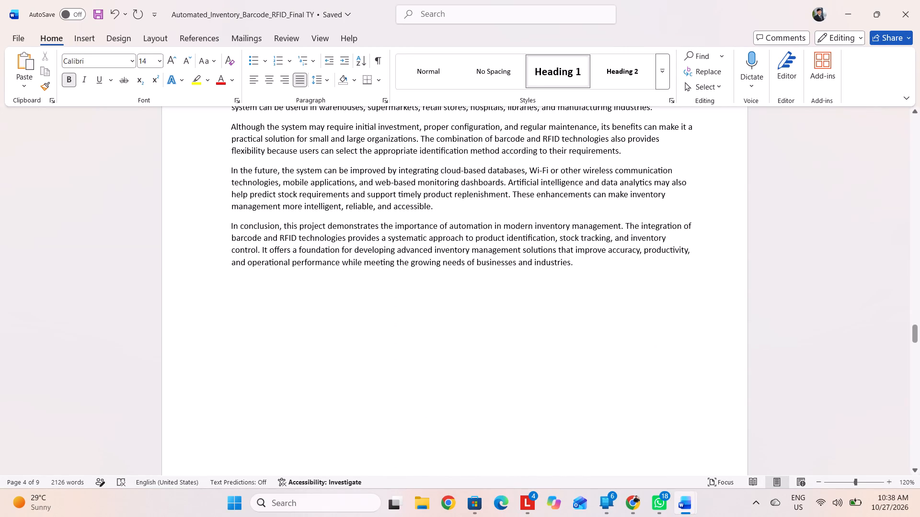
Open Automated_Inventory_Barcode_RFID_Corrected (1) from the Downloads folder, then close it and the remaining Word windows.
left_click(414, 507)
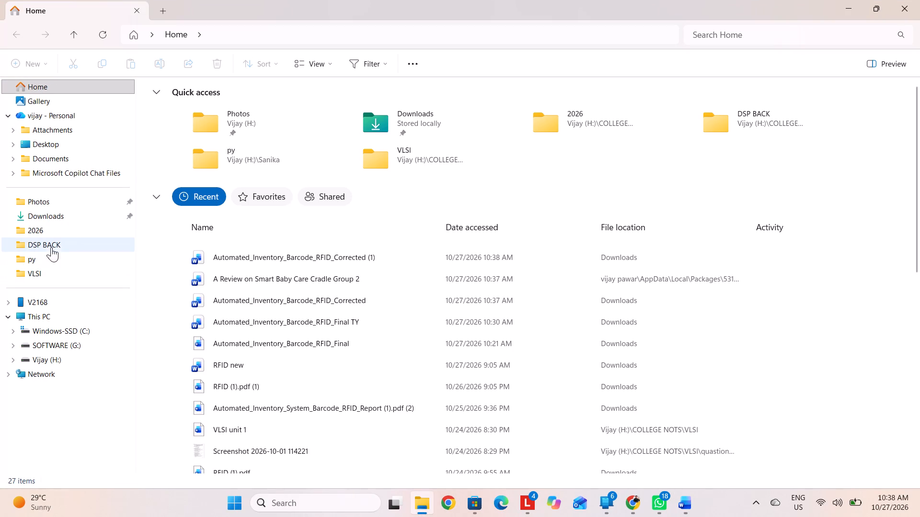
left_click(62, 219)
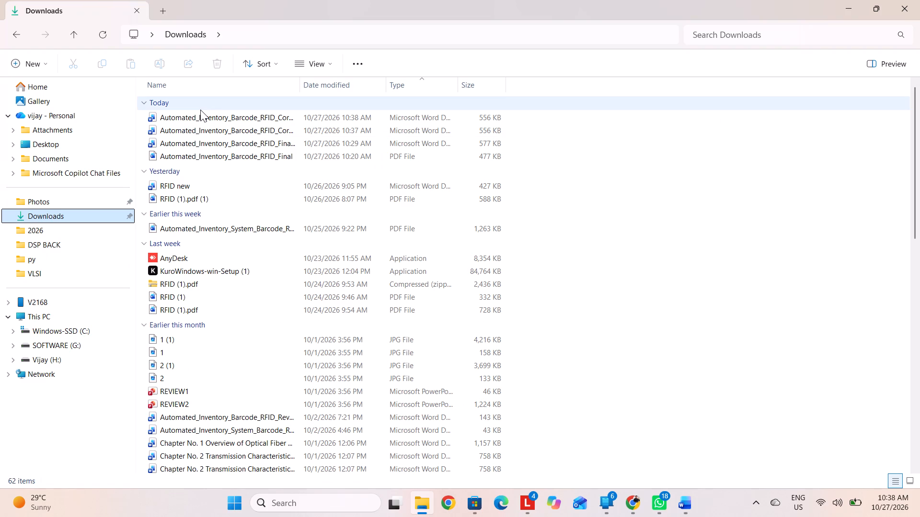
left_click(199, 119)
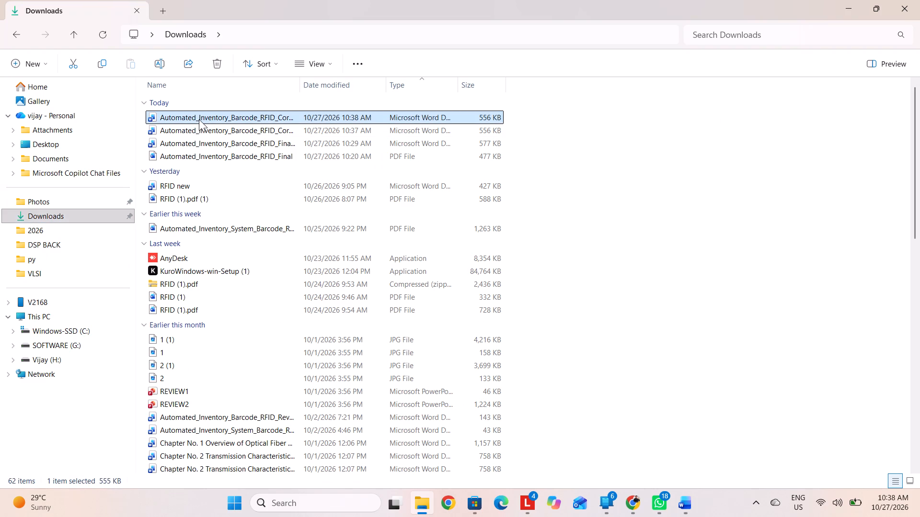
double_click(199, 119)
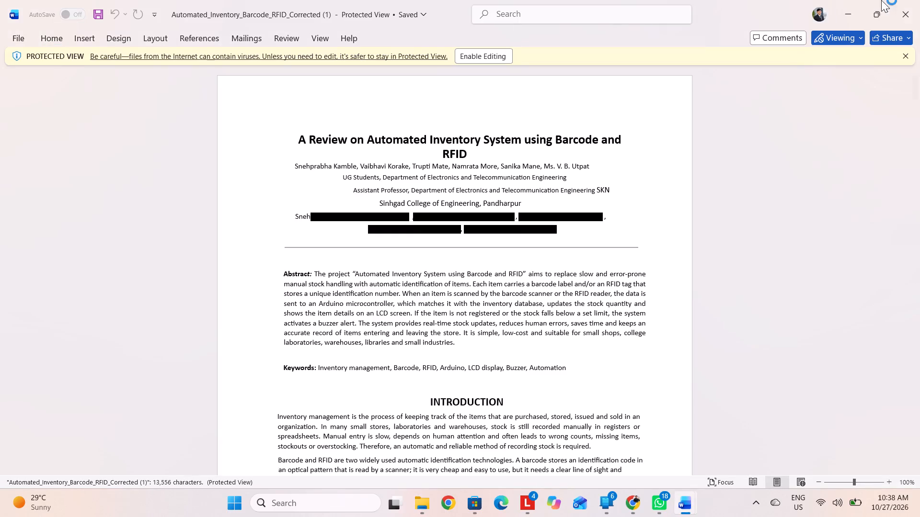
left_click(901, 5)
left_click(901, 5)
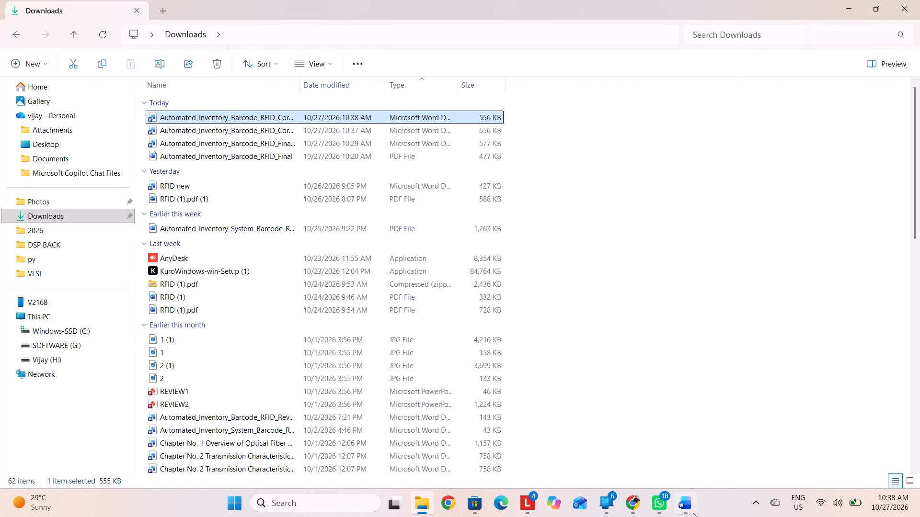
left_click(735, 396)
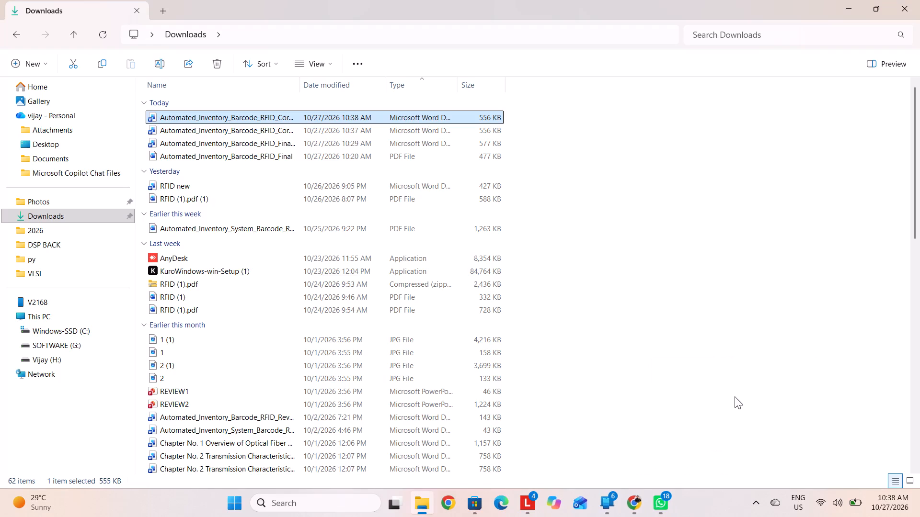
Reopen Automated_Inventory_Barcode_RFID_Corrected (1), dismiss the activation dialog, check the introduction and Literature Survey table in a maximized window, and close it.
double_click(397, 113)
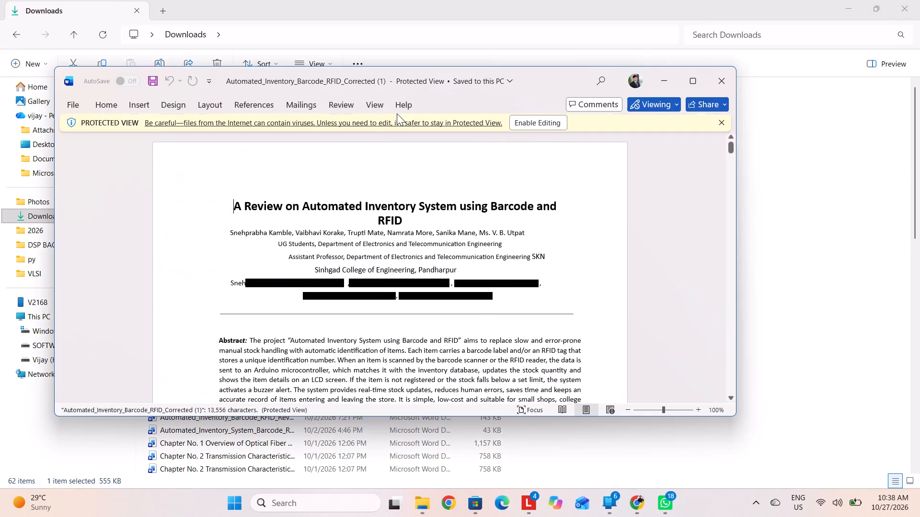
left_click(691, 72)
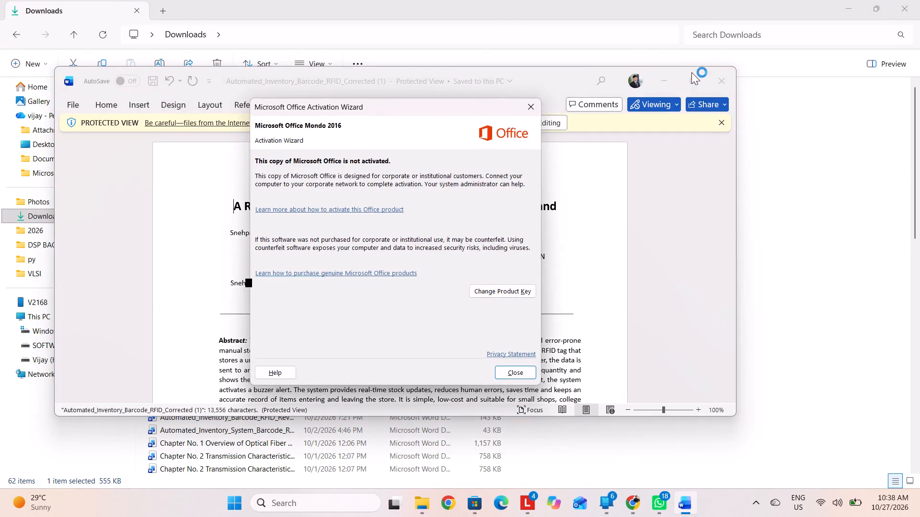
left_click(505, 371)
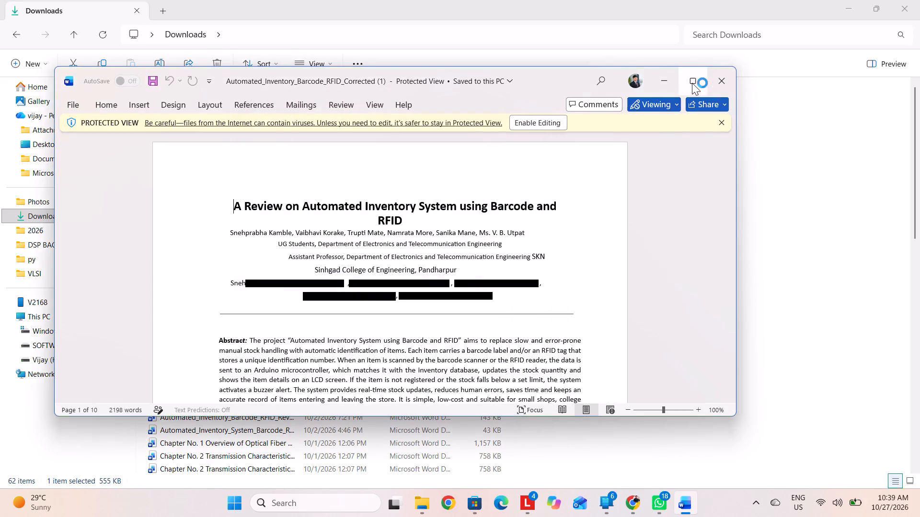
left_click(692, 83)
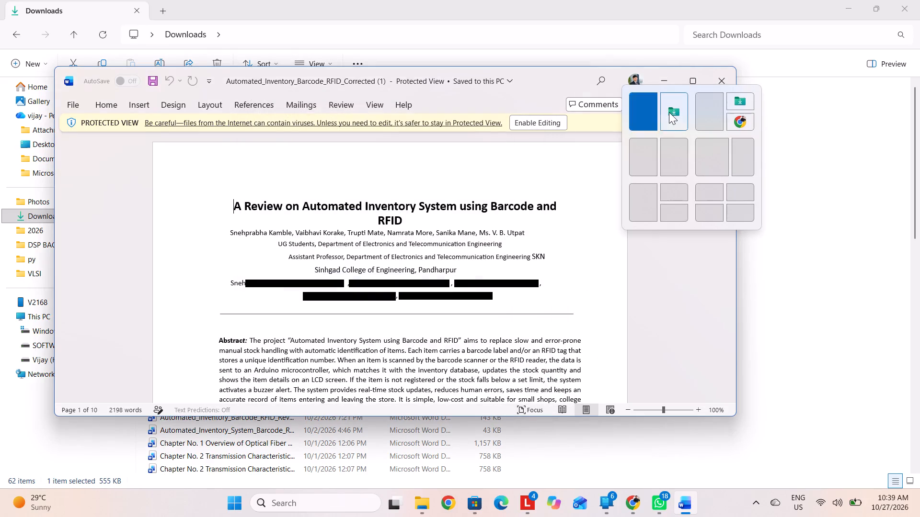
left_click(693, 77)
scroll(578, 260, "down", 1)
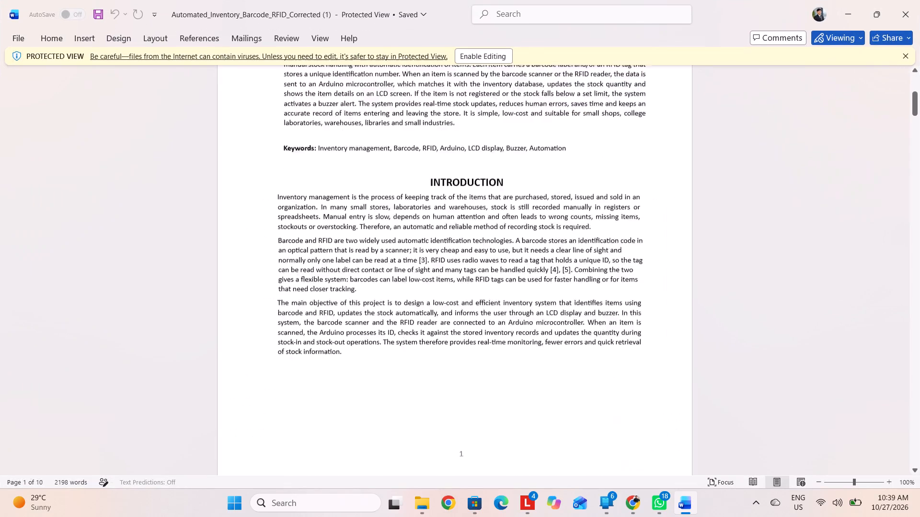
scroll(578, 260, "down", 1)
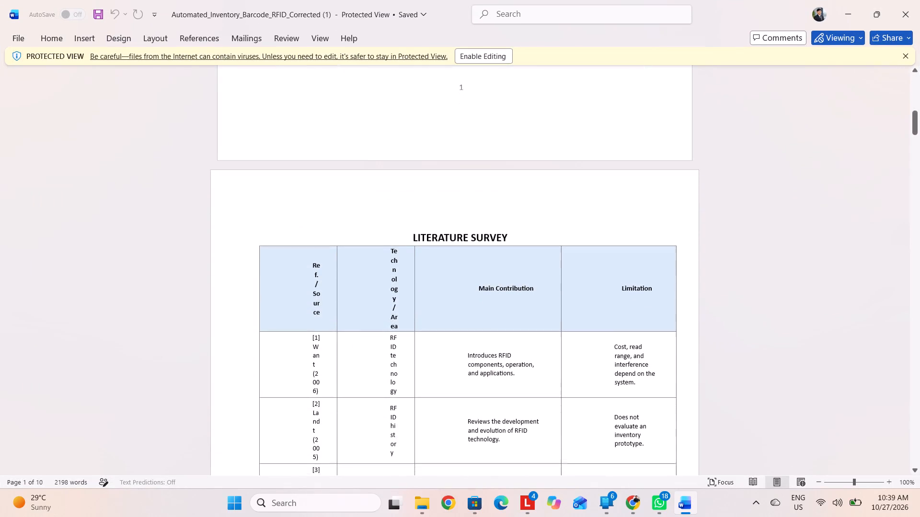
scroll(578, 260, "down", 1)
left_click(905, 3)
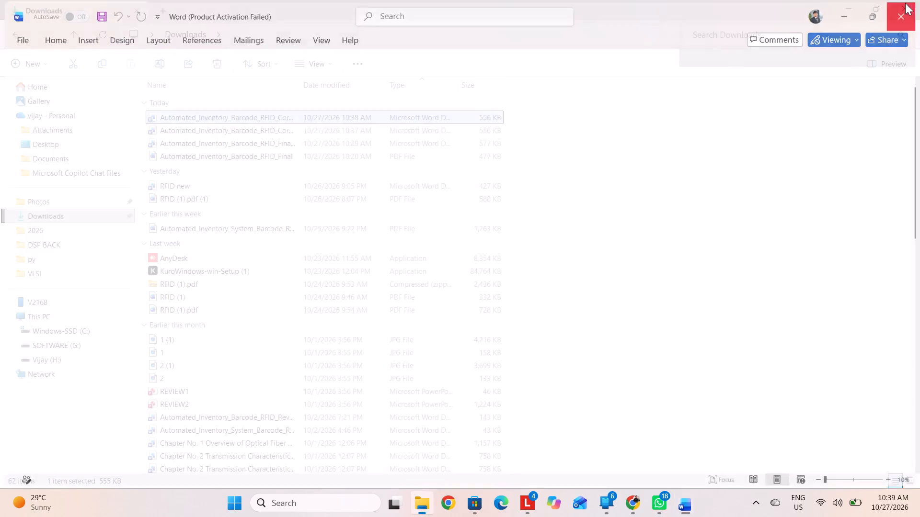
Open Automated_Inventory_Barcode_RFID_Corrected from Downloads, check its literature survey table, dismiss the activation dialog and close the document.
double_click(352, 126)
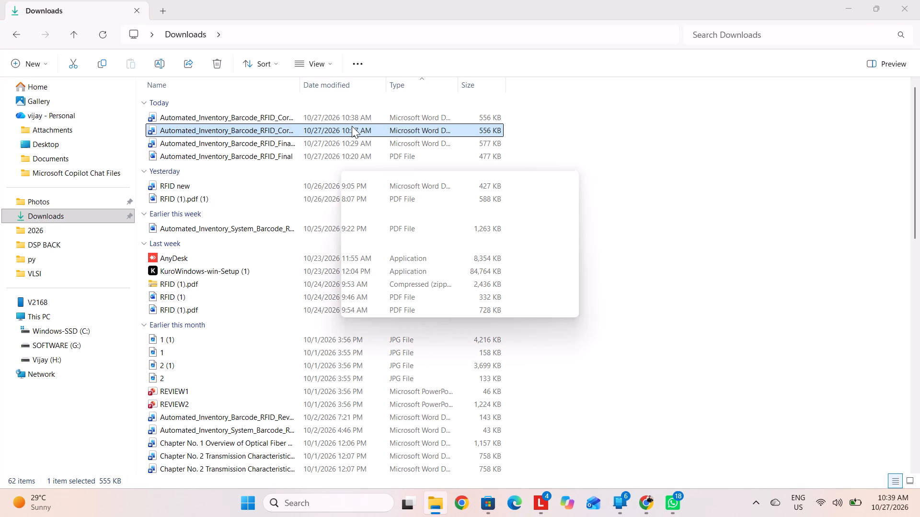
scroll(580, 214, "down", 1)
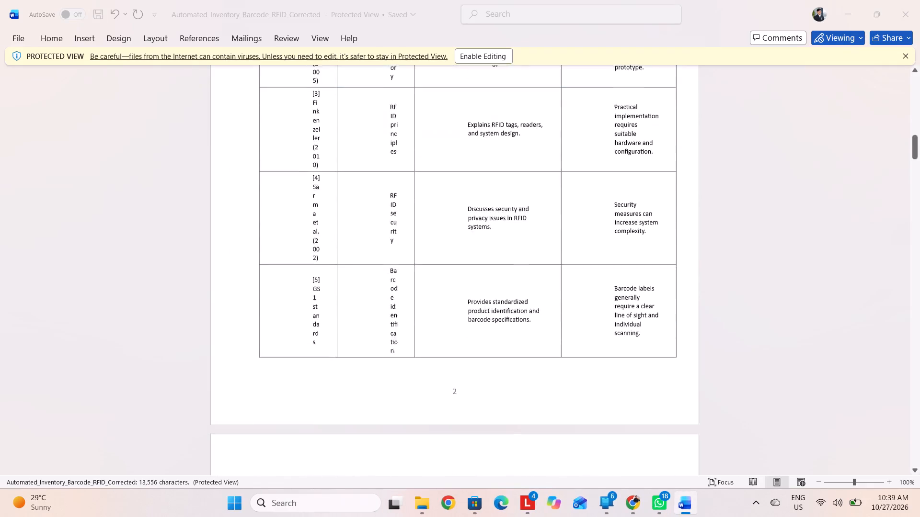
scroll(580, 214, "down", 1)
left_click(897, 8)
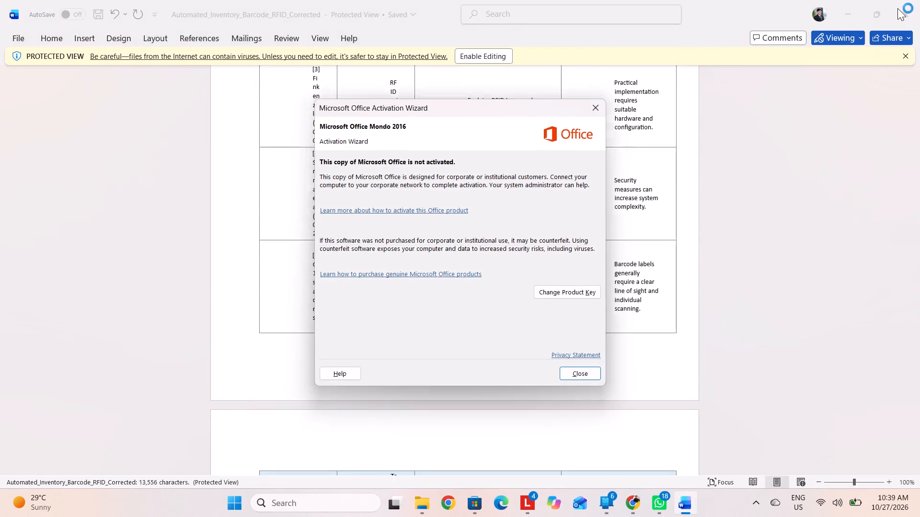
left_click(579, 374)
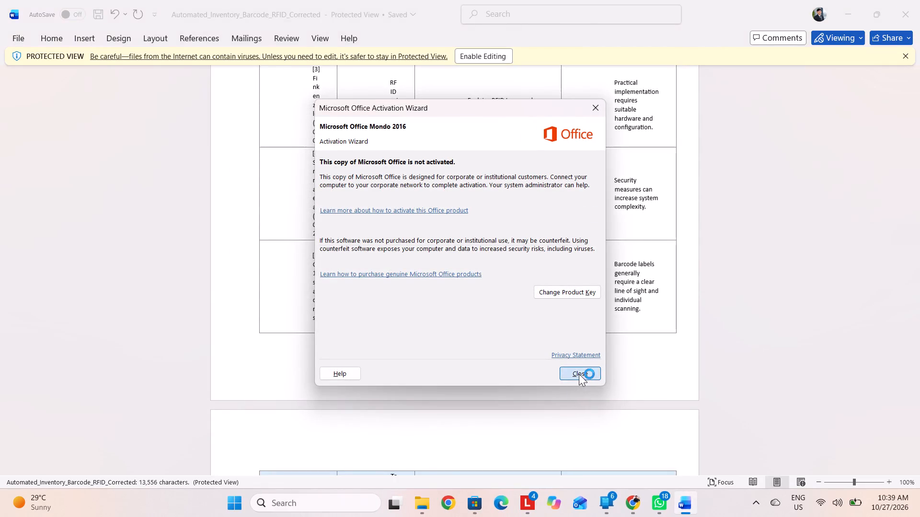
left_click(901, 7)
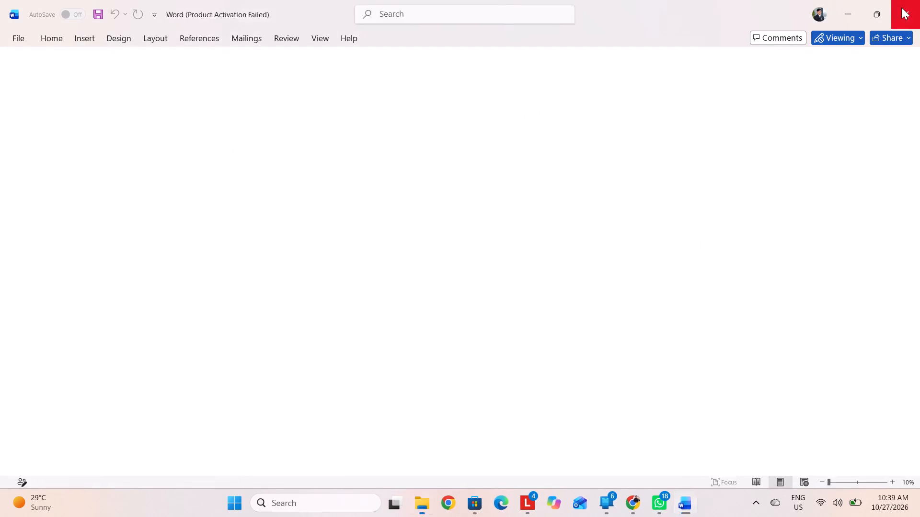
Open the Automated_Inventory_Barcode_RFID_Final PDF from Downloads in Word and dismiss the activation dialog.
double_click(288, 159)
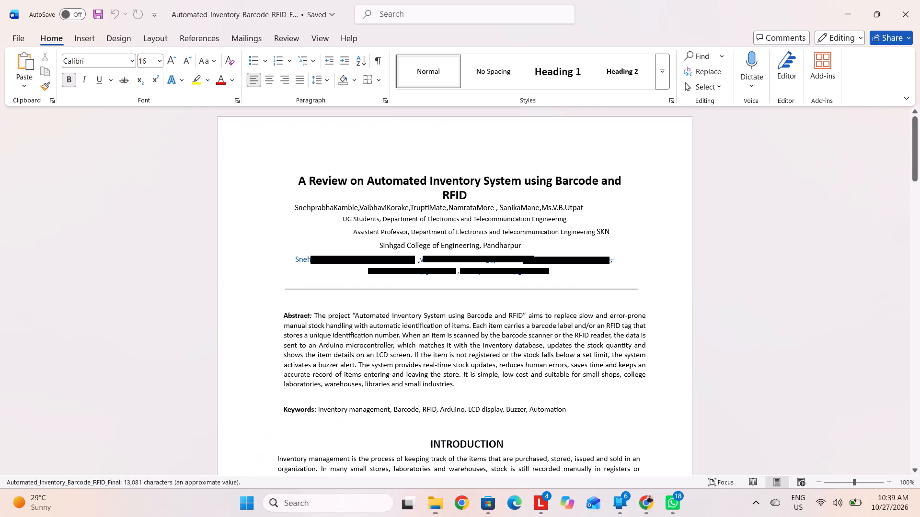
scroll(553, 208, "down", 3)
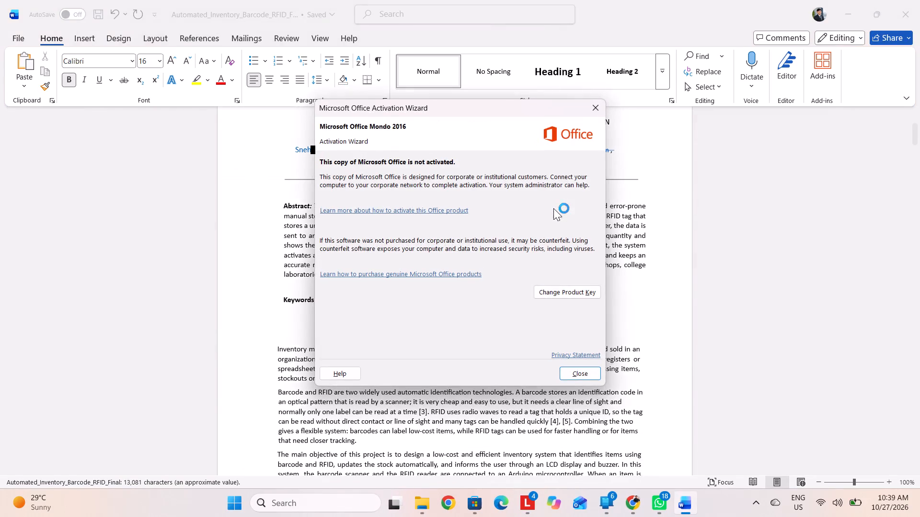
left_click(586, 371)
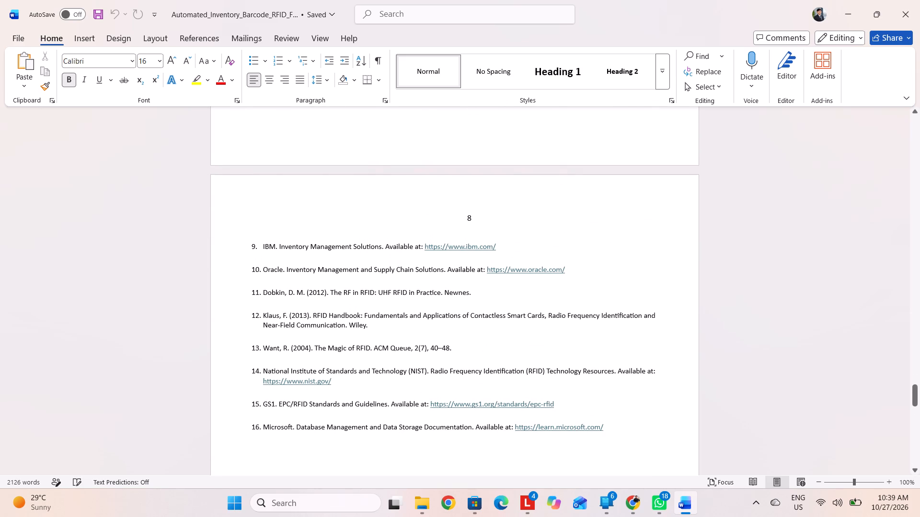
Copy references 9 to 16, from IBM through Microsoft, on the second references page.
left_click_drag(244, 249, 456, 429)
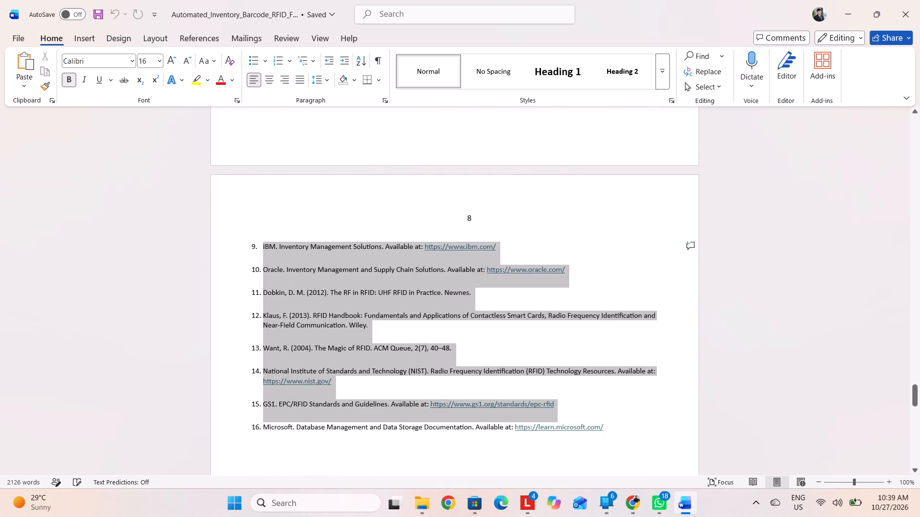
left_click_drag(456, 429, 576, 430)
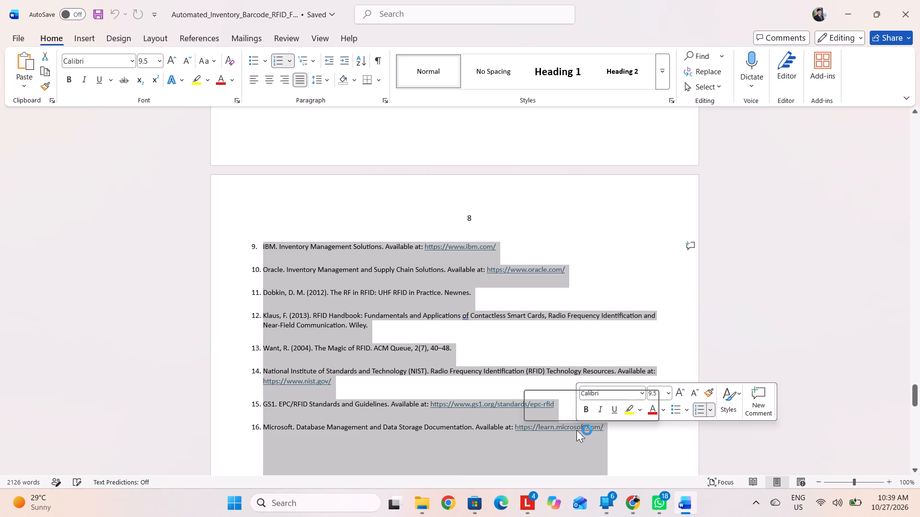
key("ctrl+c")
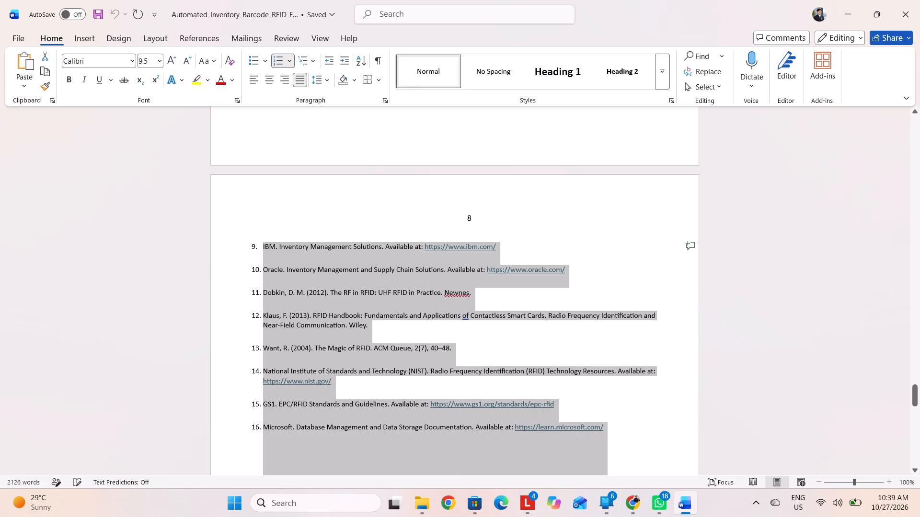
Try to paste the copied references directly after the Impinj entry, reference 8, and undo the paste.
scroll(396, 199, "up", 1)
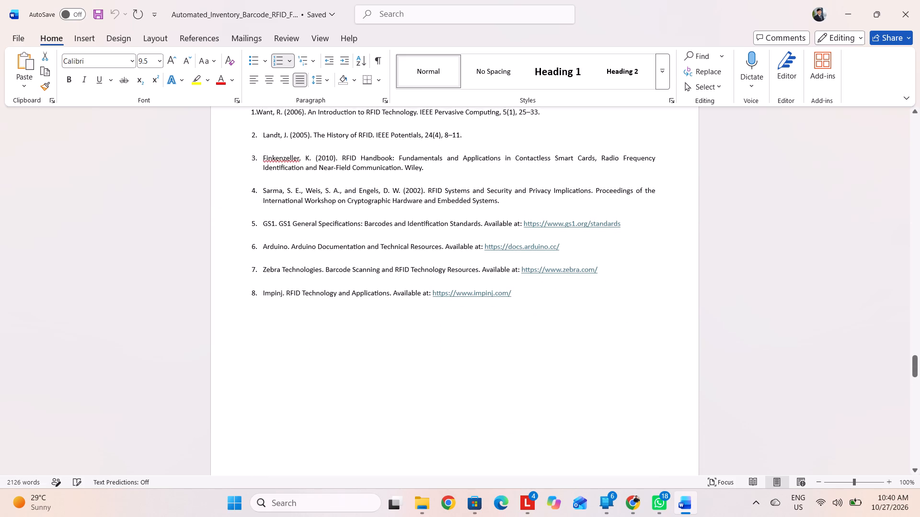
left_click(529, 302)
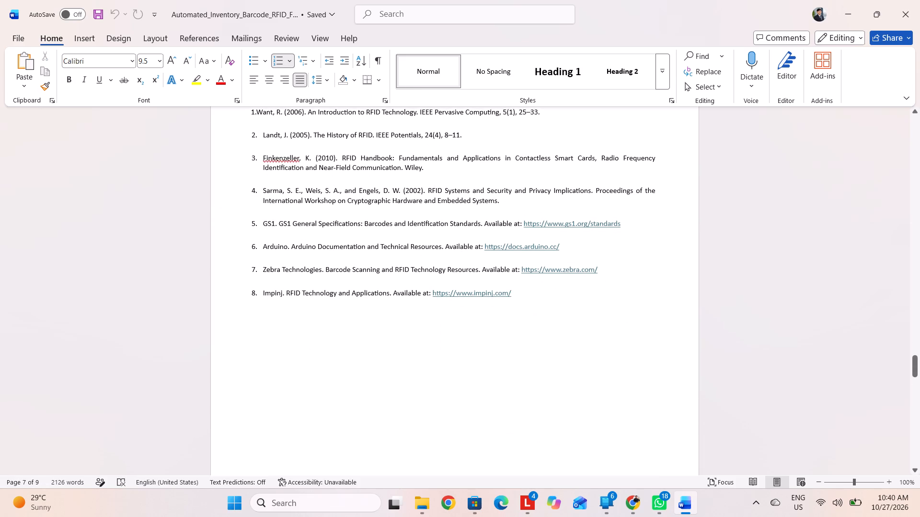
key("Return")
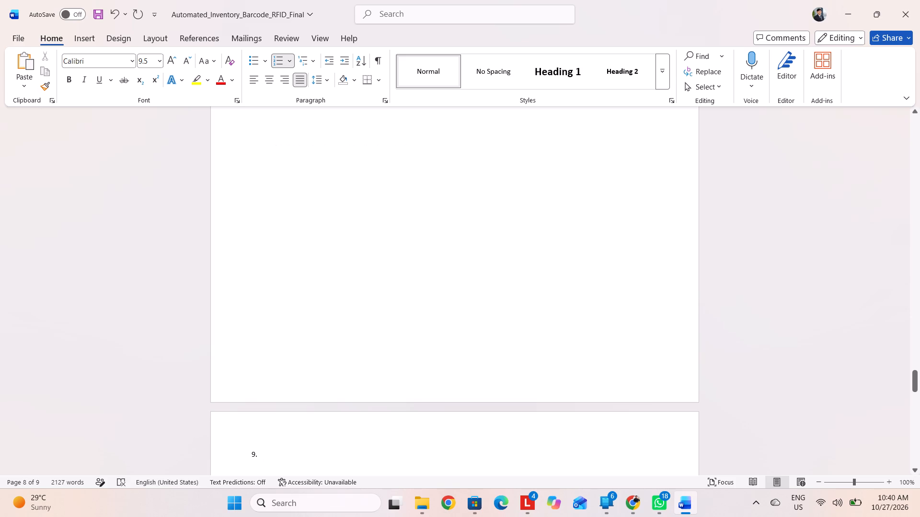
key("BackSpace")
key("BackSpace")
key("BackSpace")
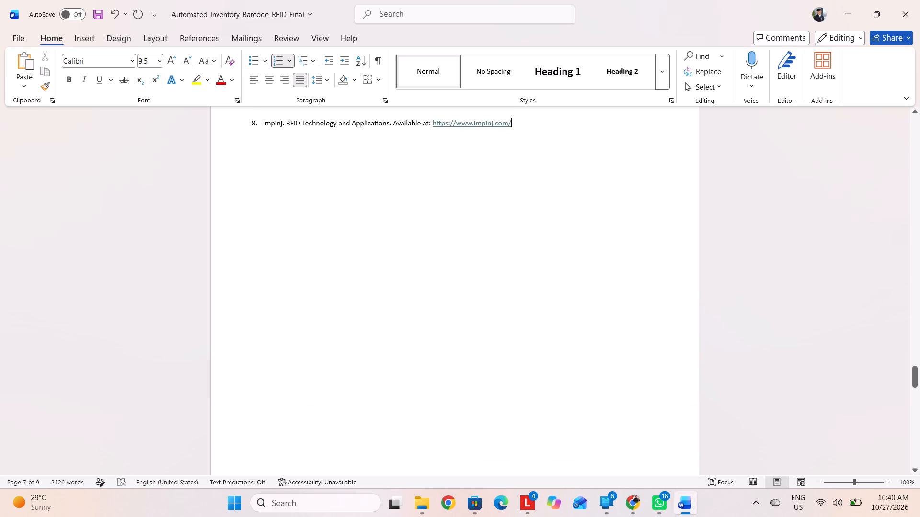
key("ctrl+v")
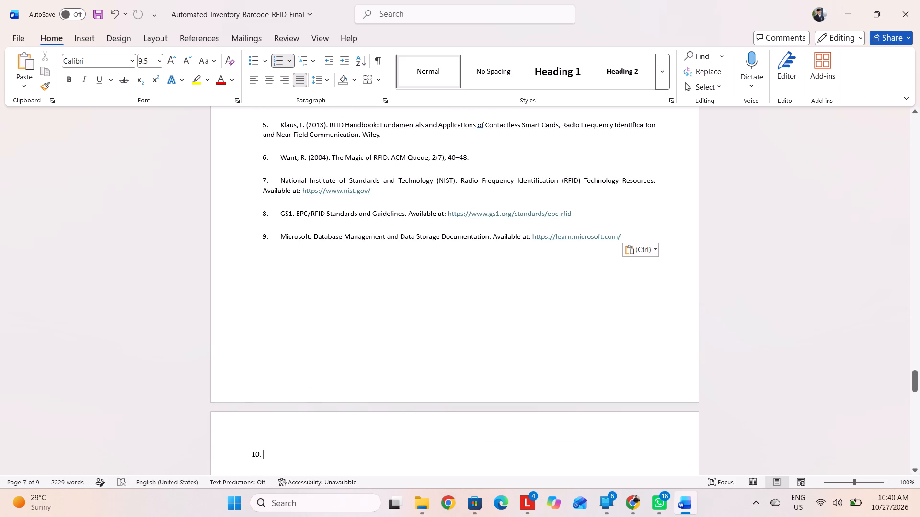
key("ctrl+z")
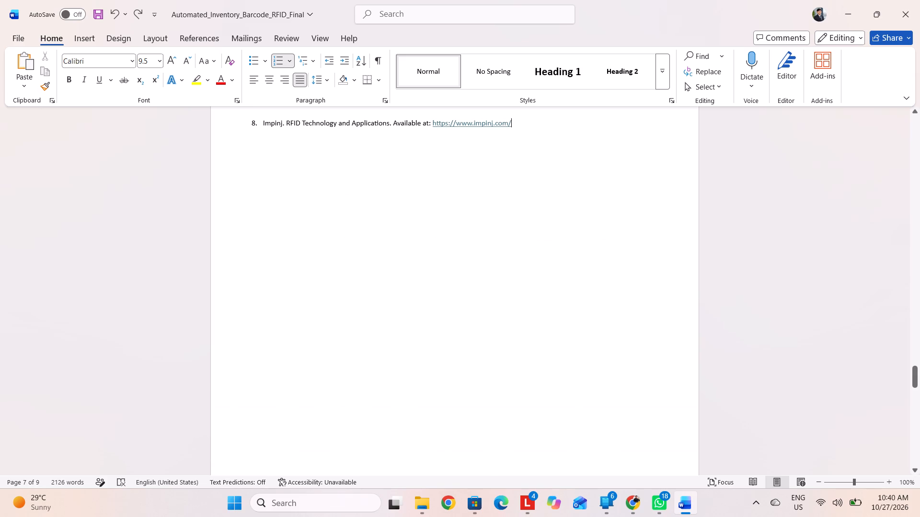
Add a run of spaces after the Impinj link in reference 8 and paste the copied references there.
left_click(253, 177)
left_click(316, 168)
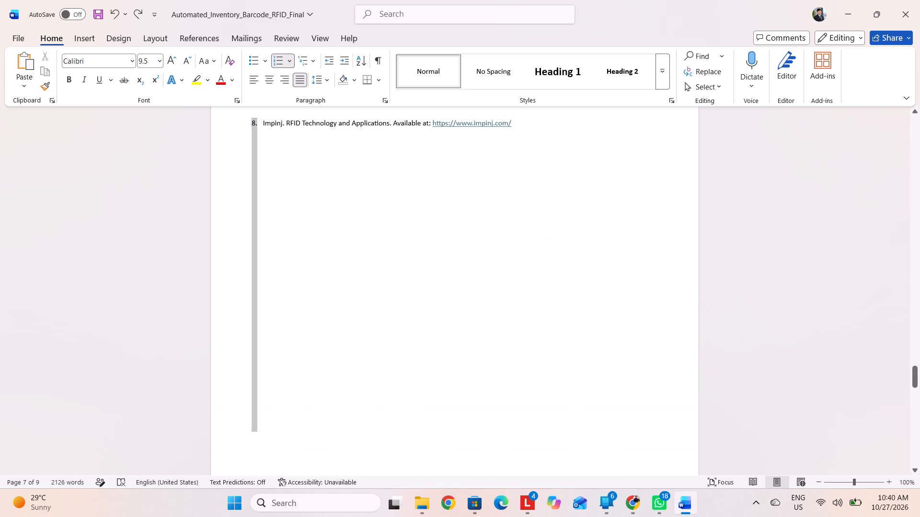
left_click(513, 115)
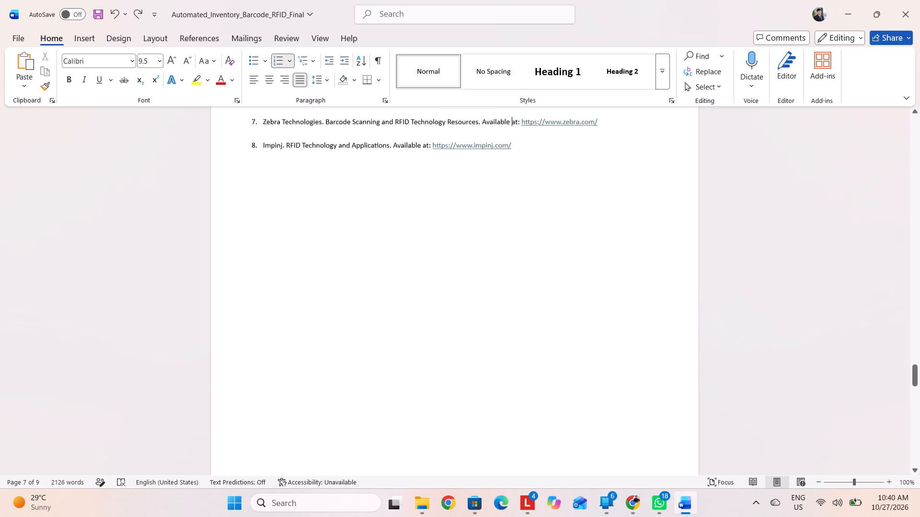
left_click(512, 152)
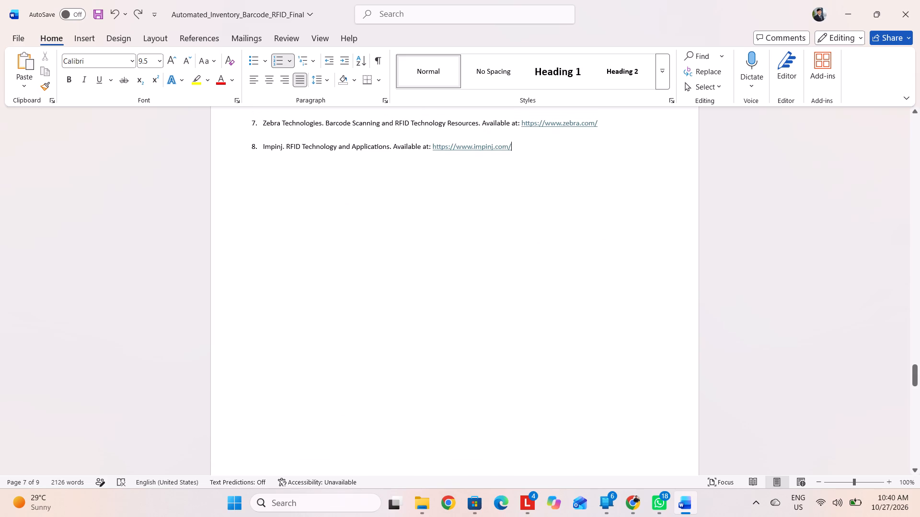
key("space")
key("space")
key("space")
key("space")
key("space")
key("space")
key("space")
key("space")
key("space")
key("space")
key("space")
key("space")
key("space")
key("space")
key("space")
key("space")
key("space")
key("space")
key("space")
key("space")
key("space")
key("space")
key("space")
key("space")
key("space")
key("space")
key("space")
key("space")
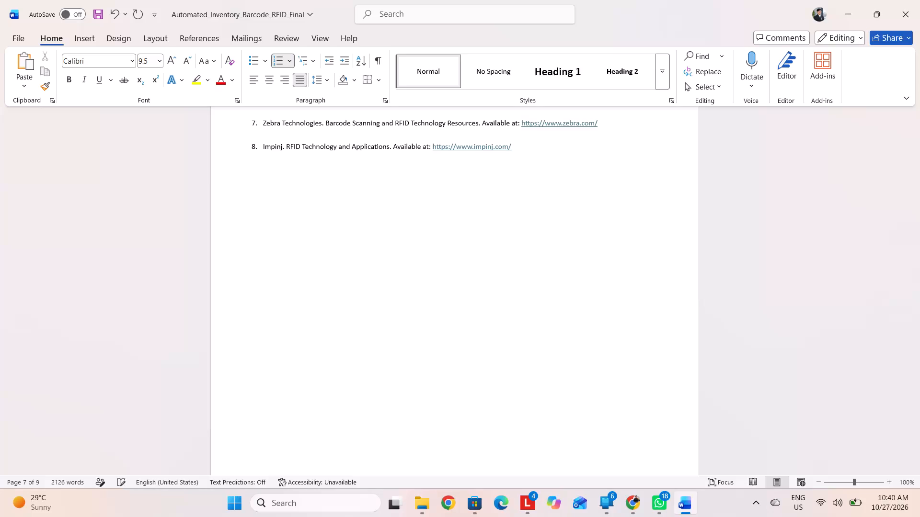
key("space")
key("ctrl+v")
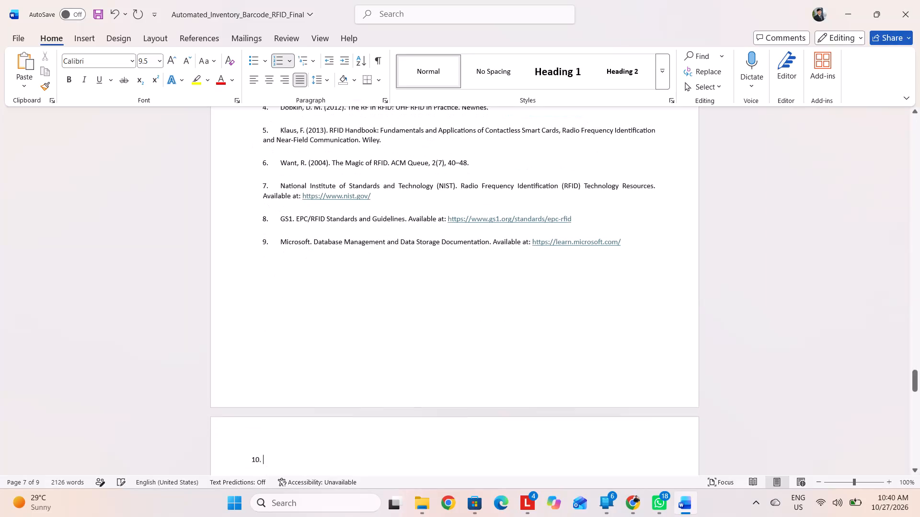
Check the pasted references and remove the numbering from the empty item 10 on the following page.
scroll(512, 152, "down", 1)
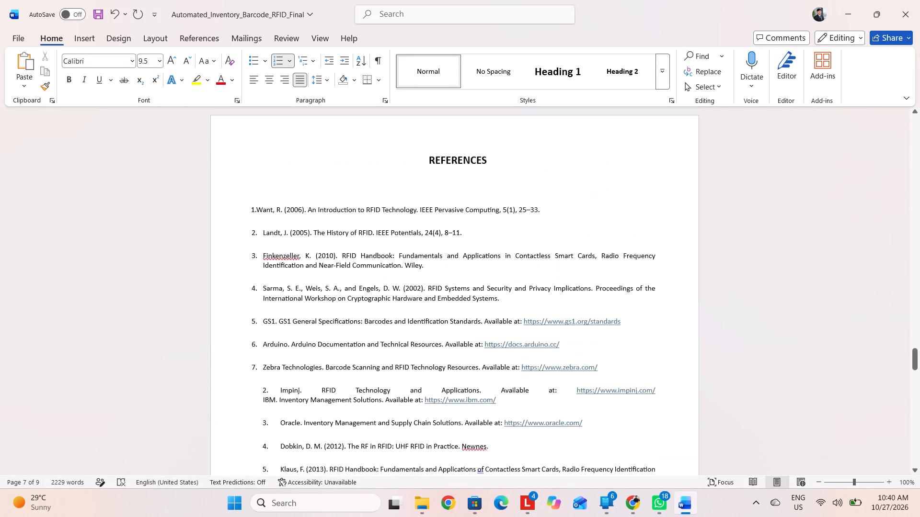
scroll(512, 152, "down", 1)
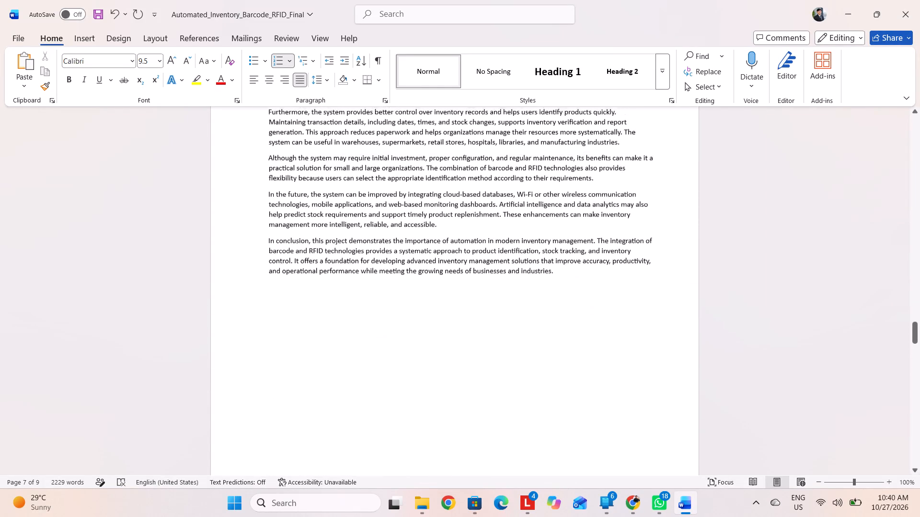
scroll(512, 152, "down", 1)
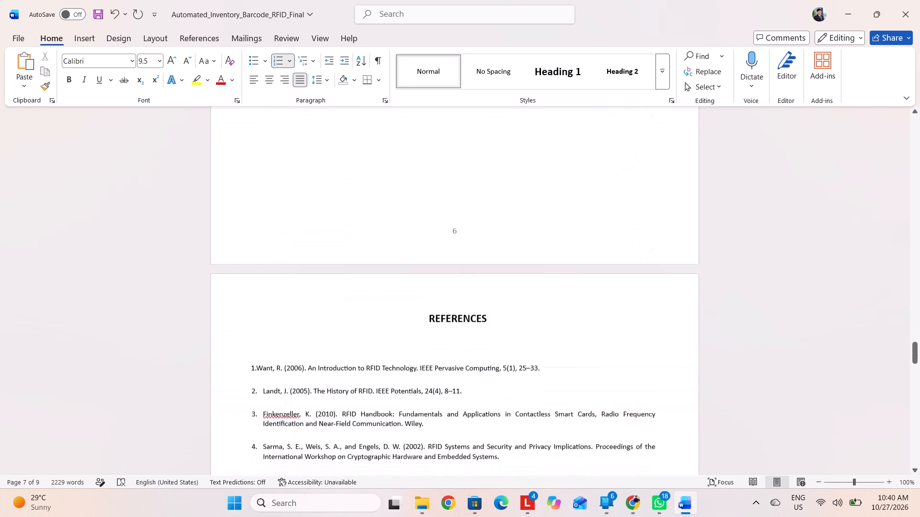
scroll(512, 152, "down", 1)
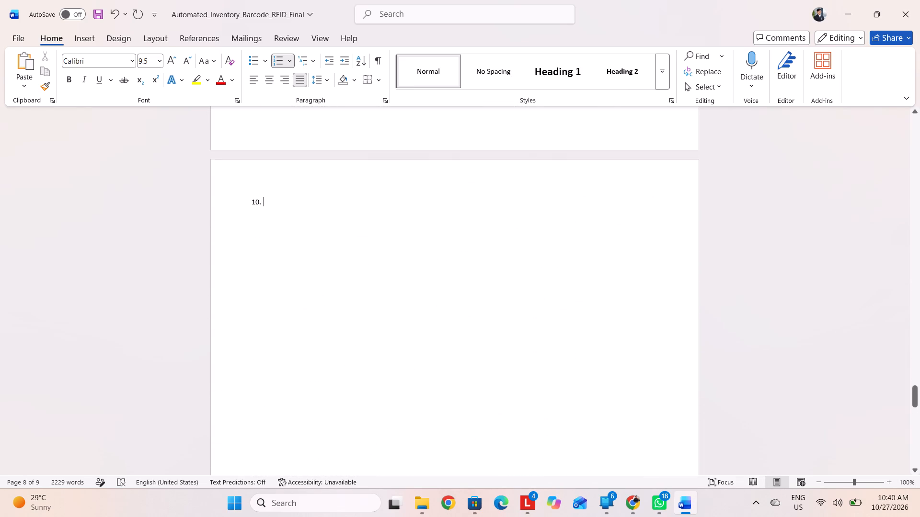
key("BackSpace")
key("BackSpace")
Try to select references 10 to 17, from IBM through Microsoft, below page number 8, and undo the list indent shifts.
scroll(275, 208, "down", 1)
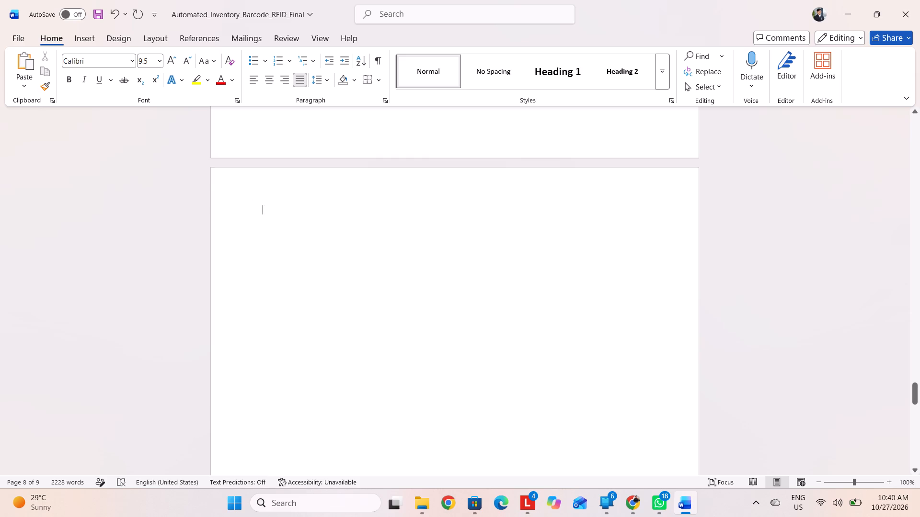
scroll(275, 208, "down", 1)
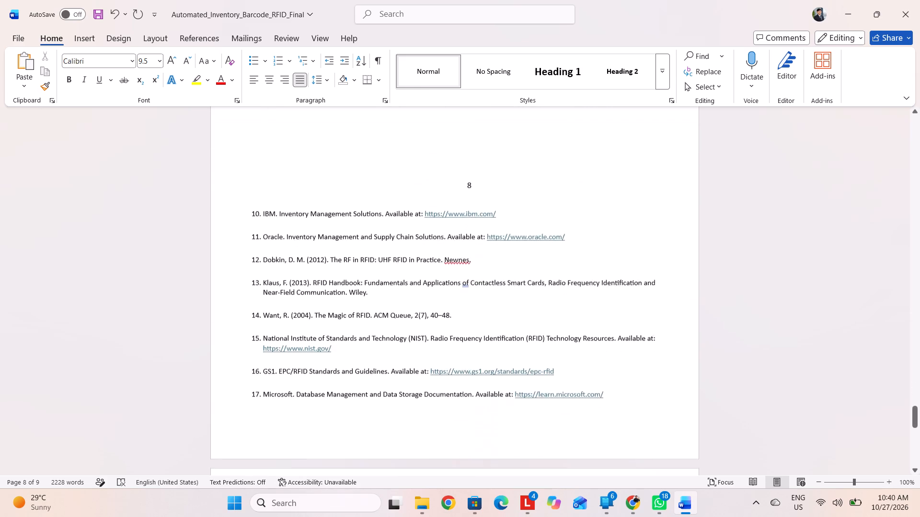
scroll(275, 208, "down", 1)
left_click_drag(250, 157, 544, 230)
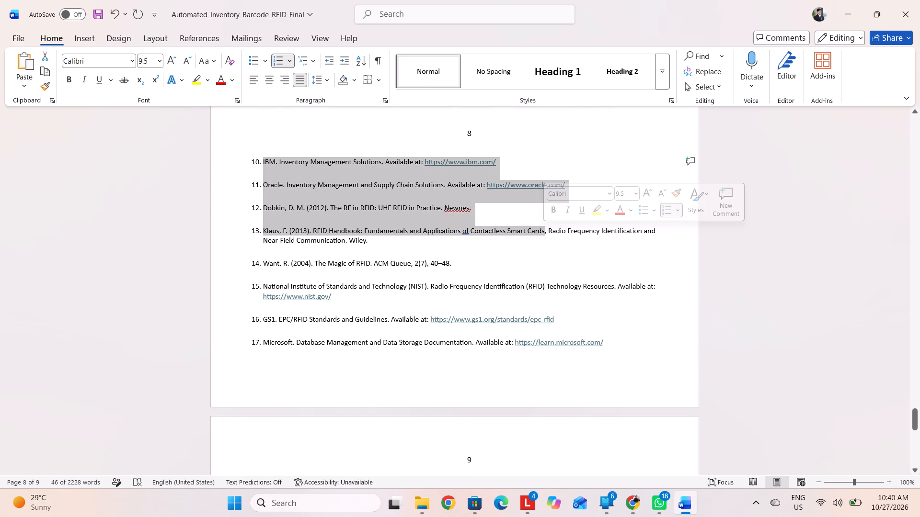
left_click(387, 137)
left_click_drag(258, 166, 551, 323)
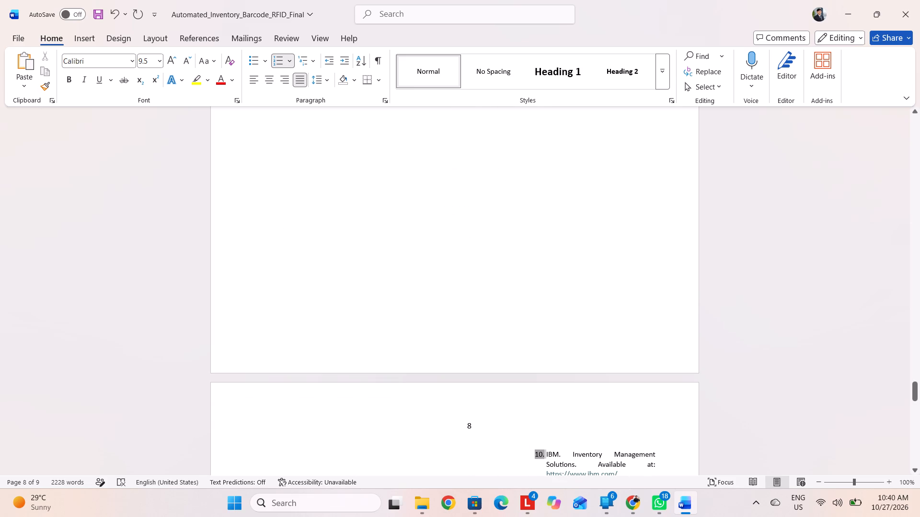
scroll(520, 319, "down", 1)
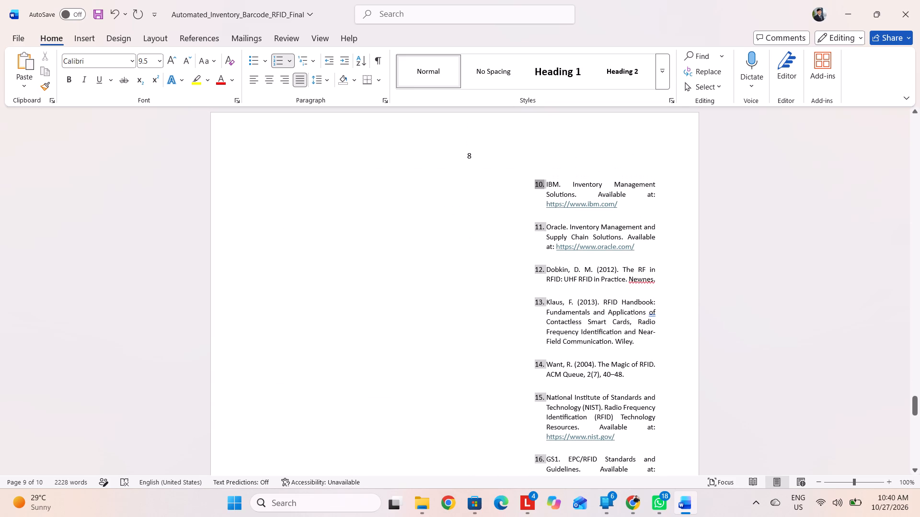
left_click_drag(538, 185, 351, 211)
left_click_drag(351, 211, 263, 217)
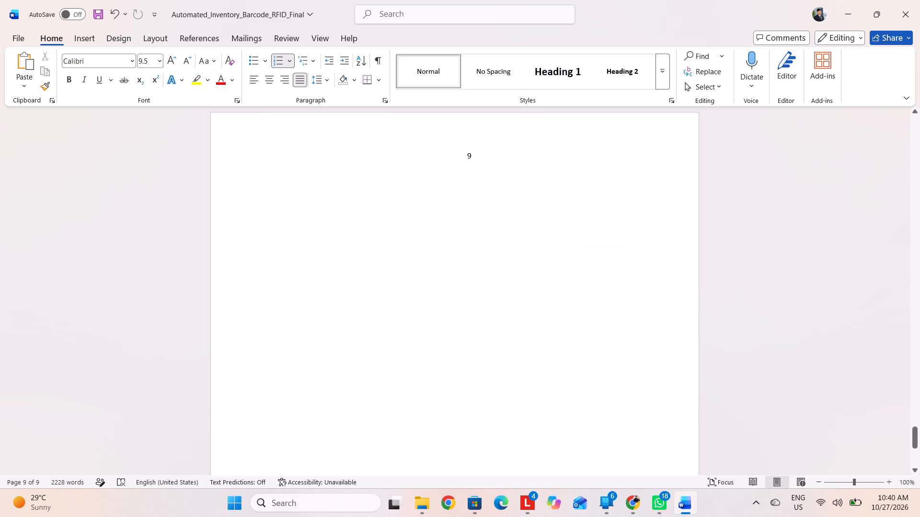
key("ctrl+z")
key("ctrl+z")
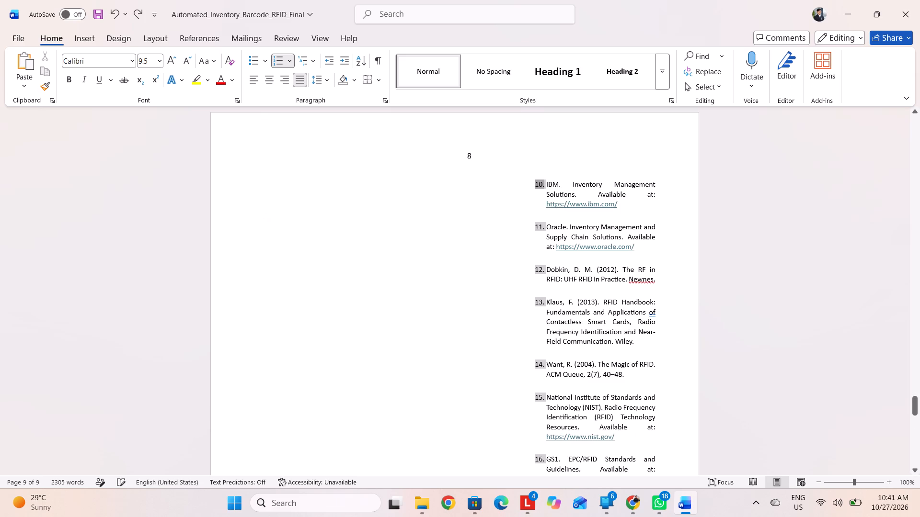
Copy references 10 to 17, from IBM through Microsoft, below page number 8.
scroll(263, 217, "up", 1)
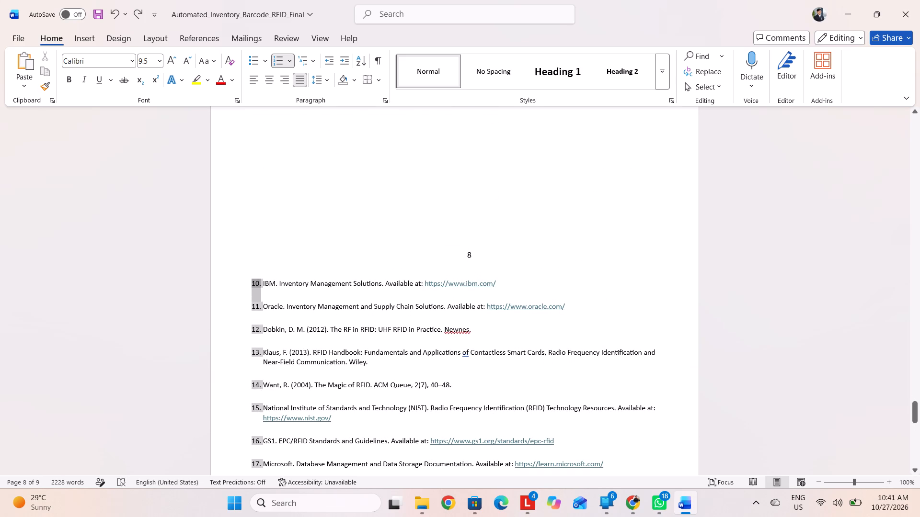
left_click(258, 259)
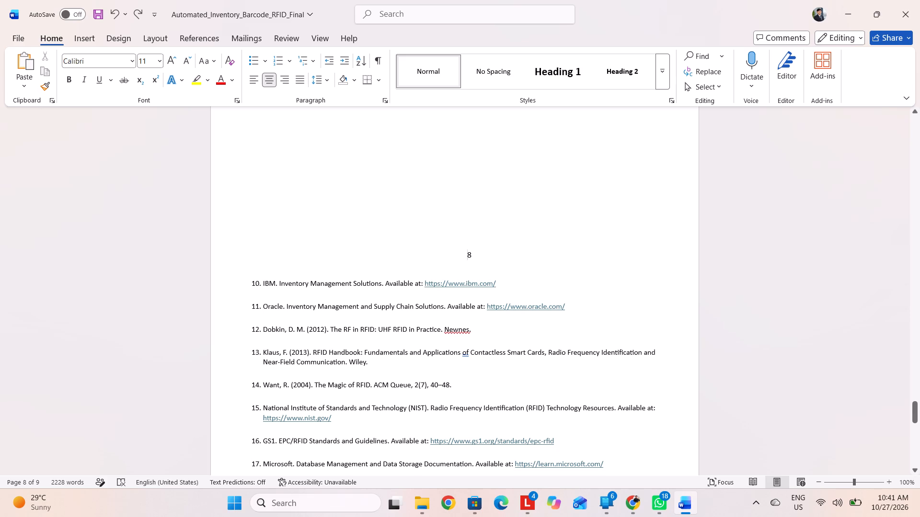
left_click_drag(263, 283, 397, 491)
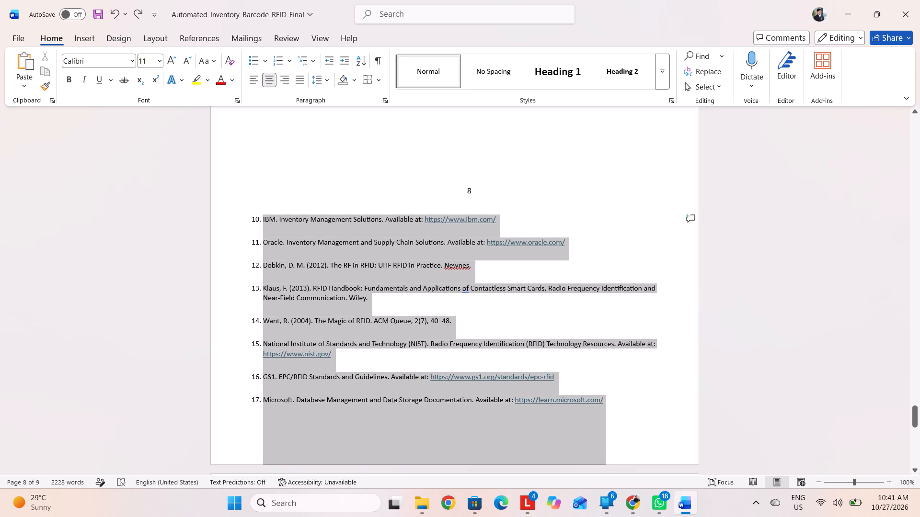
left_click_drag(397, 491, 645, 368)
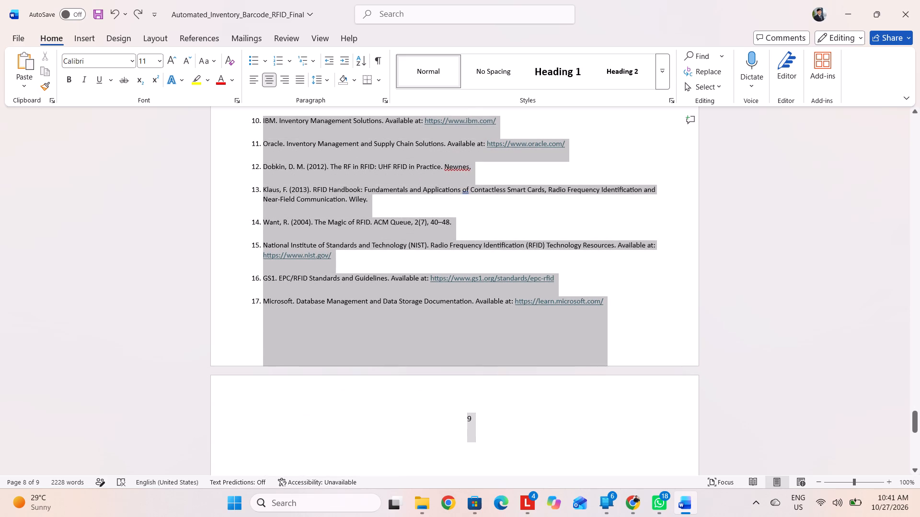
left_click_drag(645, 368, 638, 313)
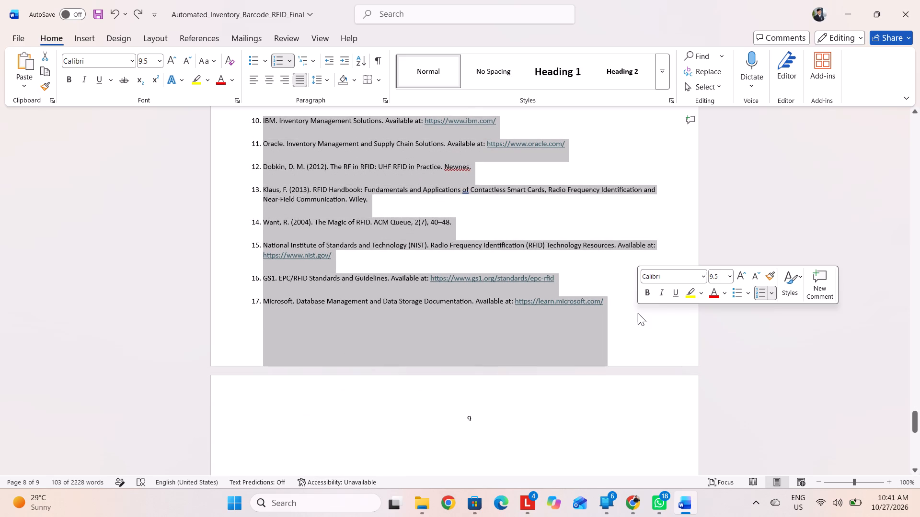
key("ctrl+c")
Add an unnumbered line after the Microsoft entry, reference 9, and paste the copied references there.
scroll(638, 313, "up", 1)
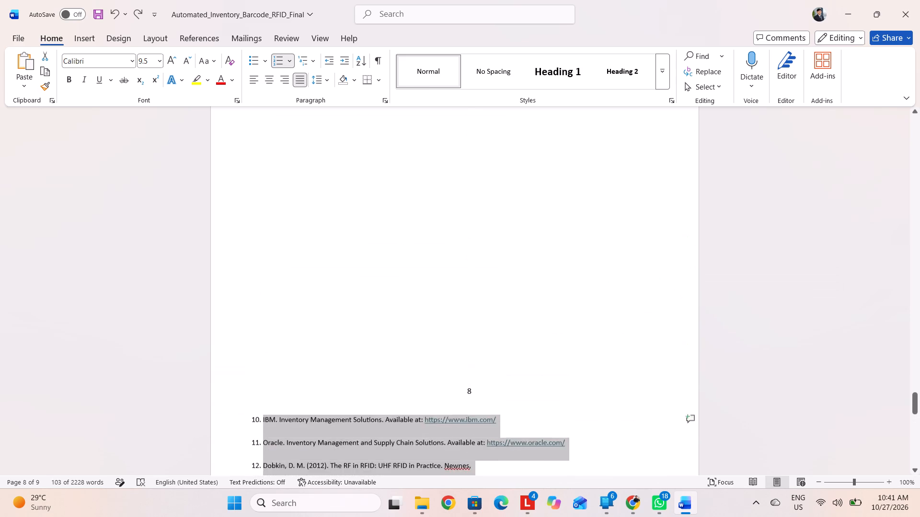
scroll(638, 313, "up", 2)
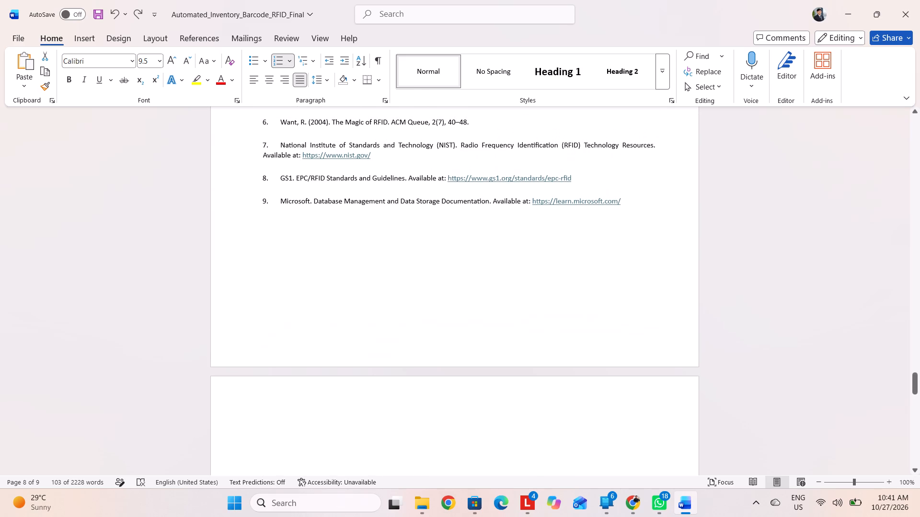
left_click(630, 204)
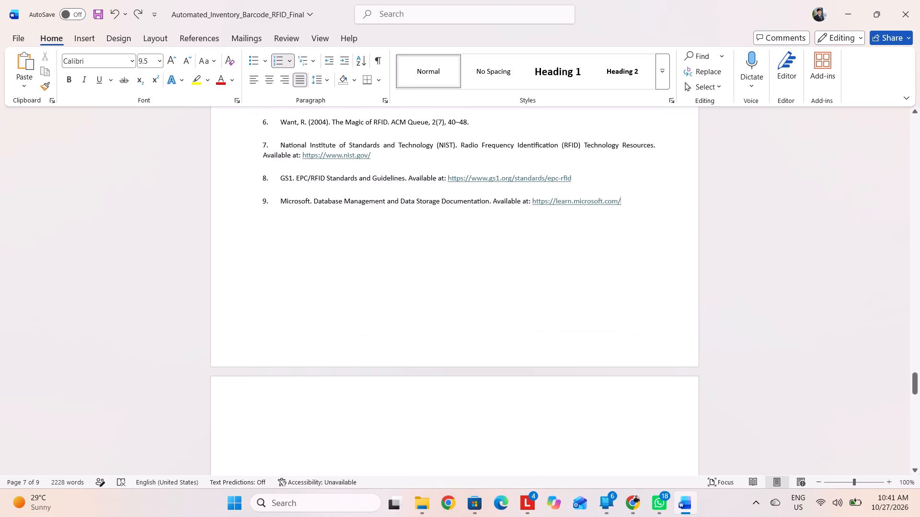
key("Return")
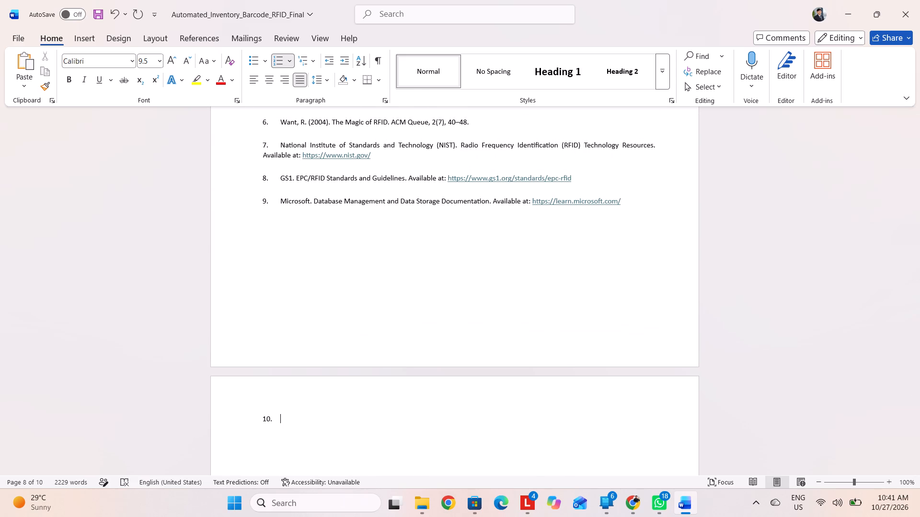
key("BackSpace")
key("ctrl+v")
Examine the order, numbering and placement of the entries across the references pages.
scroll(630, 204, "right", 1)
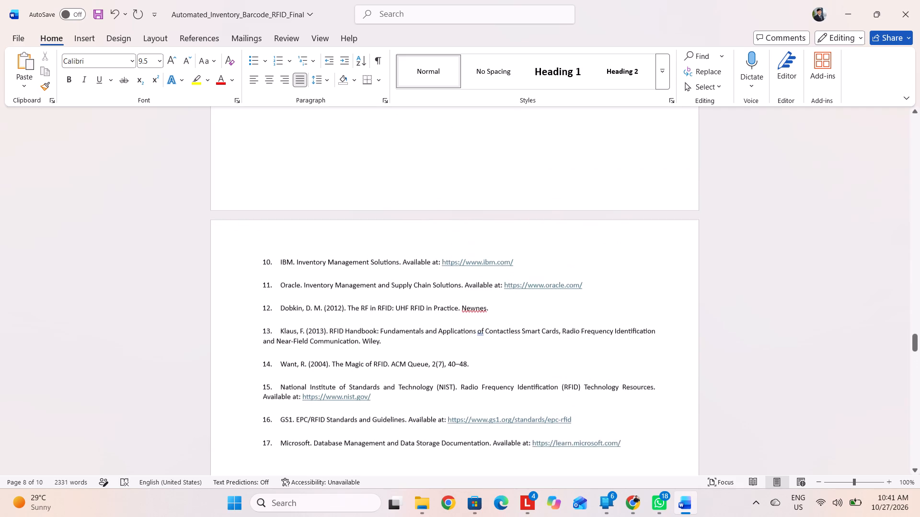
scroll(630, 204, "right", 1)
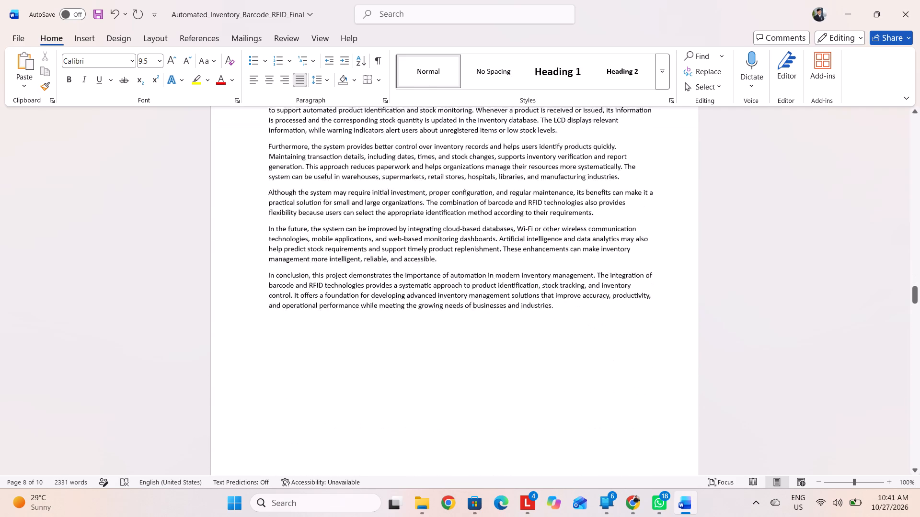
scroll(630, 204, "right", 1)
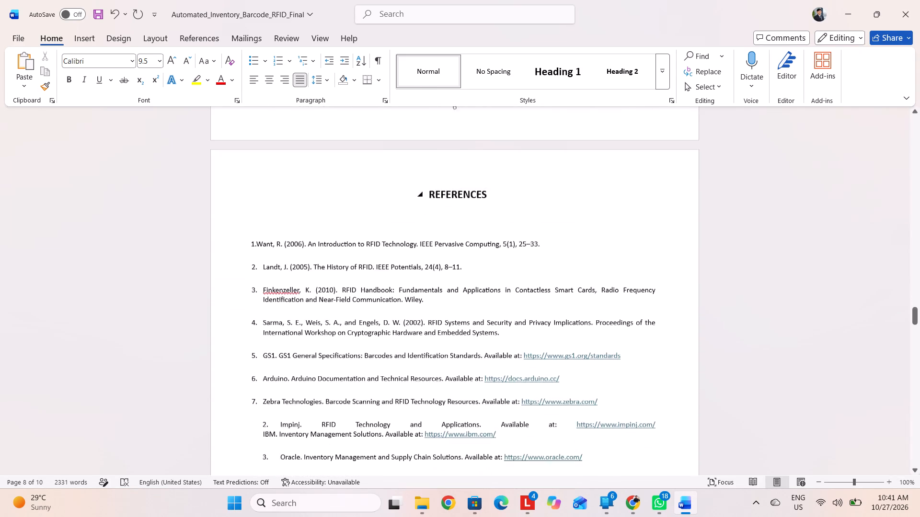
scroll(630, 204, "up", 1)
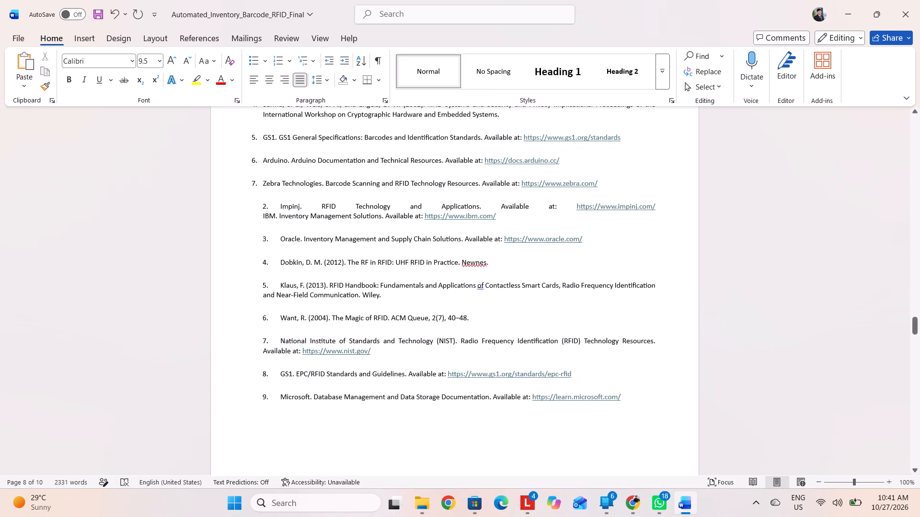
scroll(630, 204, "up", 1)
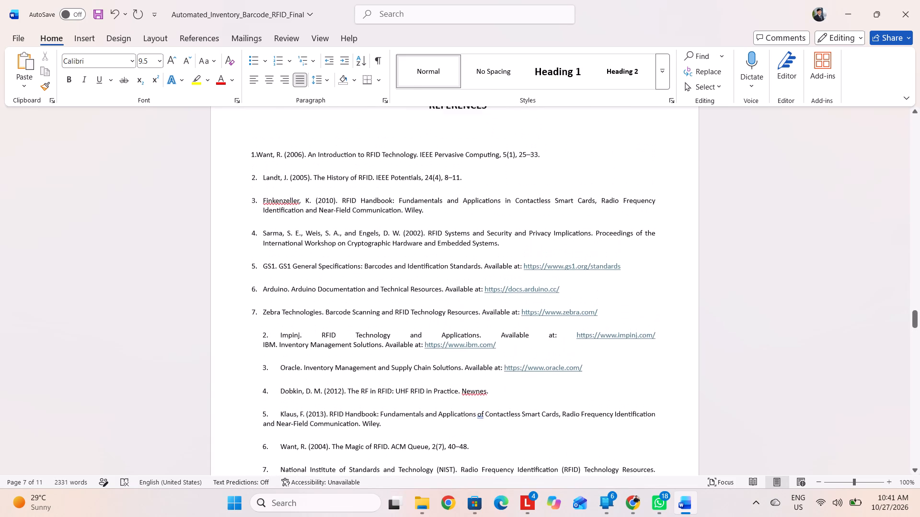
scroll(630, 204, "up", 1)
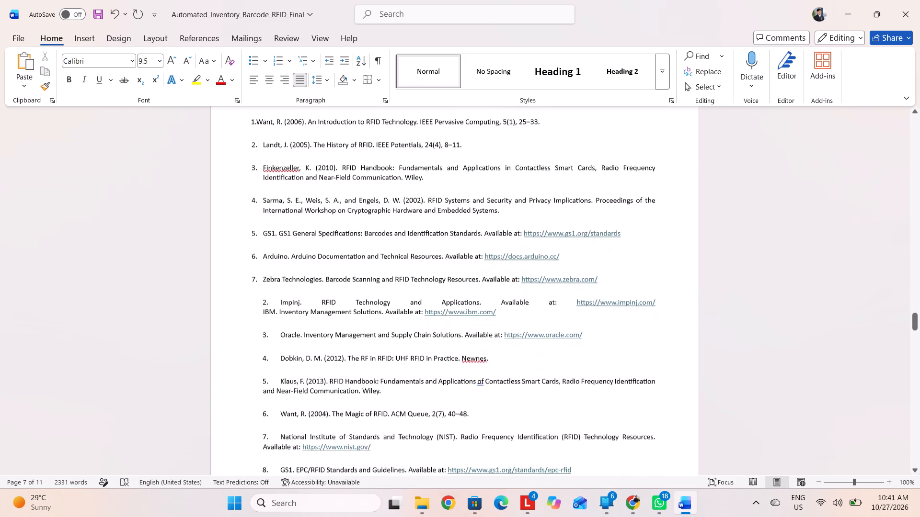
scroll(630, 204, "up", 1)
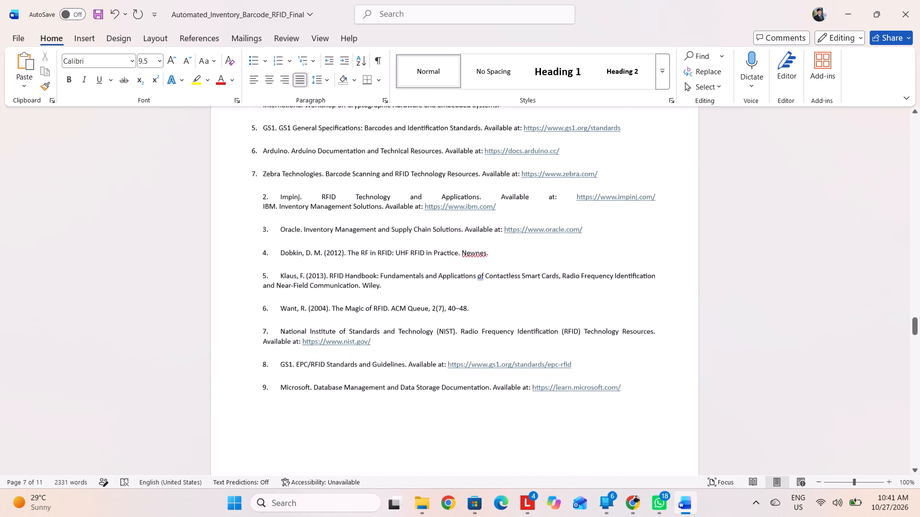
scroll(630, 204, "up", 1)
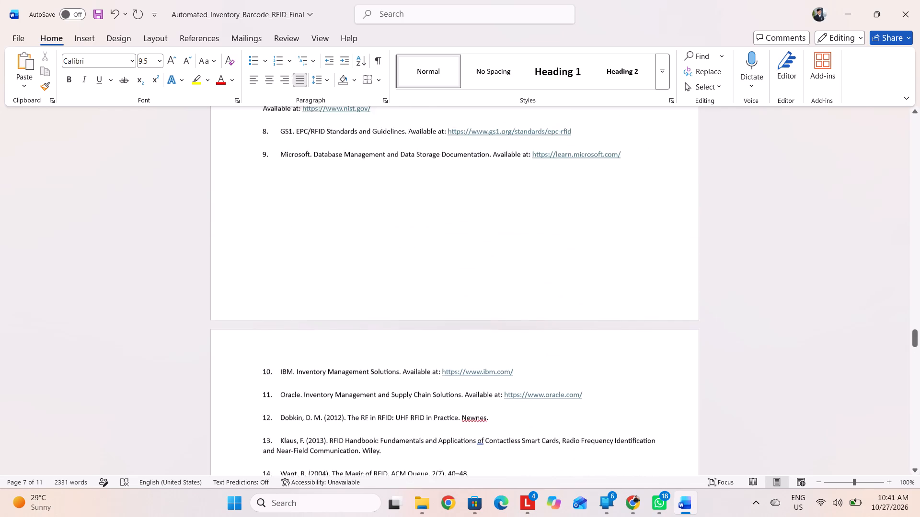
scroll(630, 204, "up", 1)
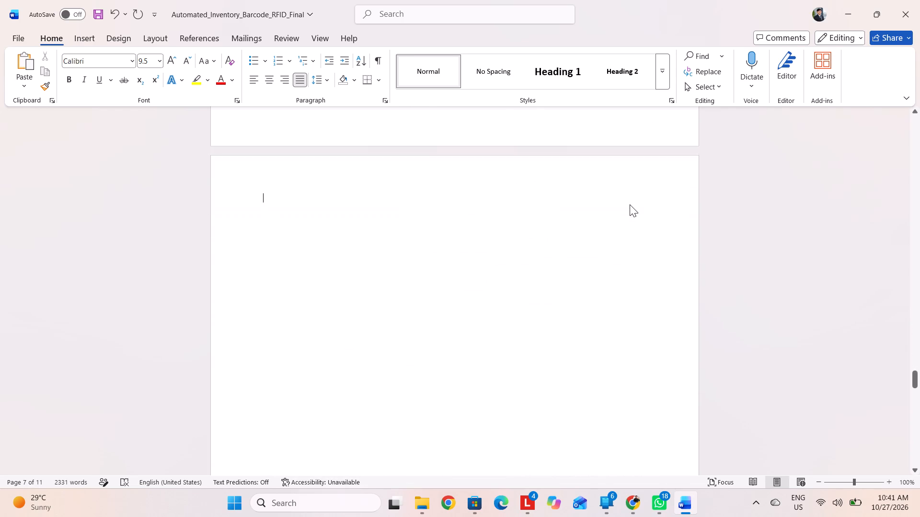
scroll(630, 204, "up", 1)
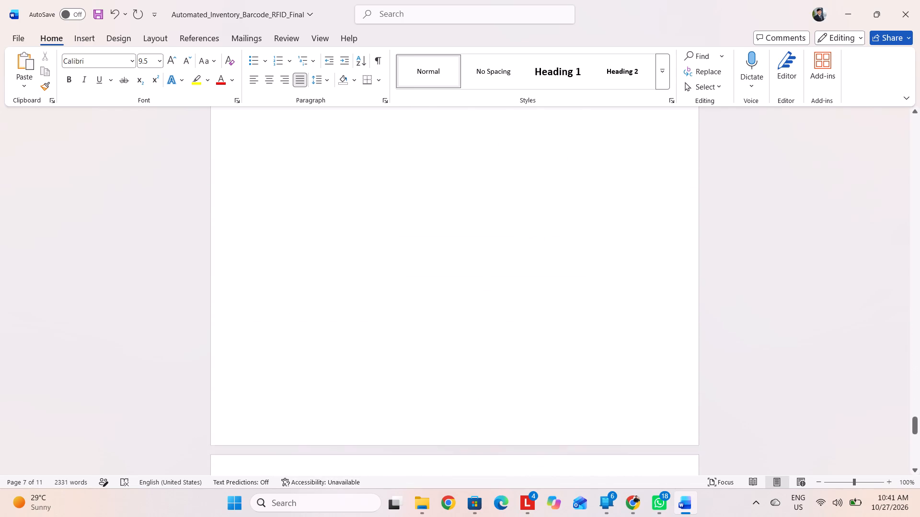
Delete the duplicate references 18 to 25, from IBM through Microsoft, below page number 8.
scroll(630, 204, "up", 1)
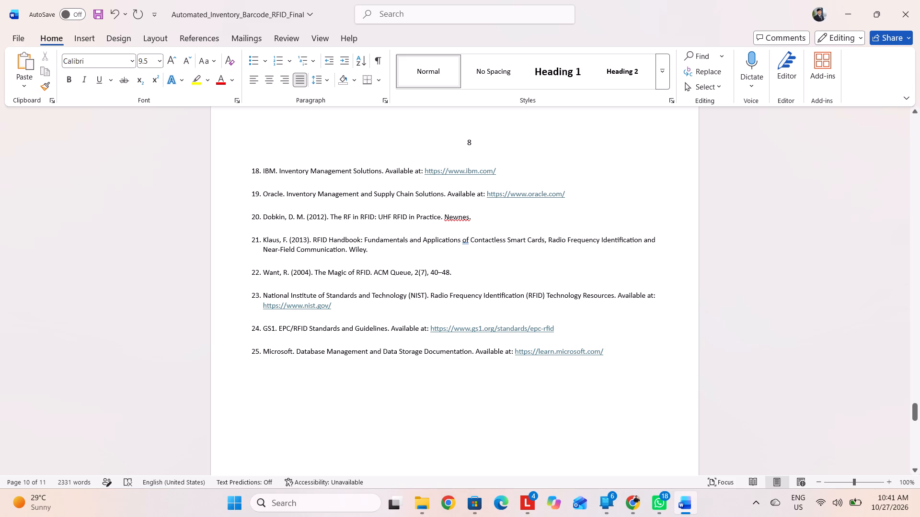
left_click_drag(262, 168, 613, 364)
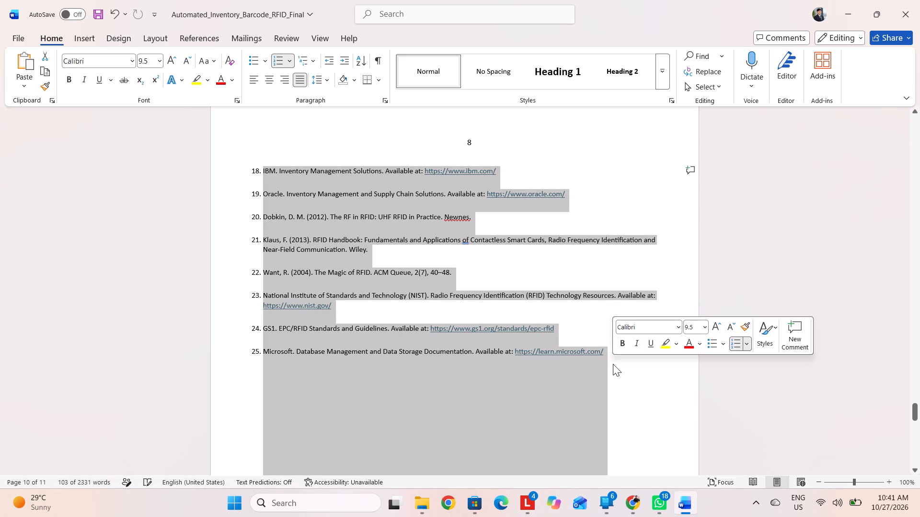
key("Delete")
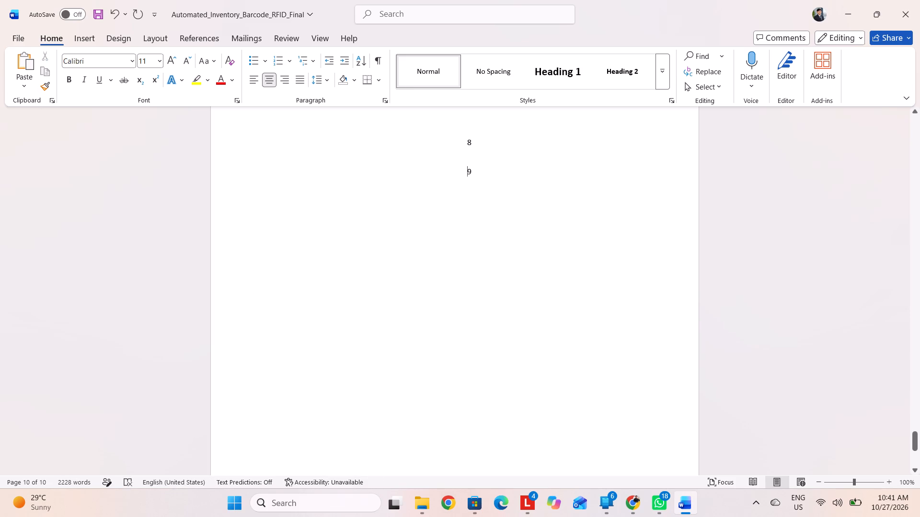
Remove the stray page numbers 9 and 8 and the blank lines back to the pasted references.
left_click(512, 167)
key("BackSpace")
key("BackSpace")
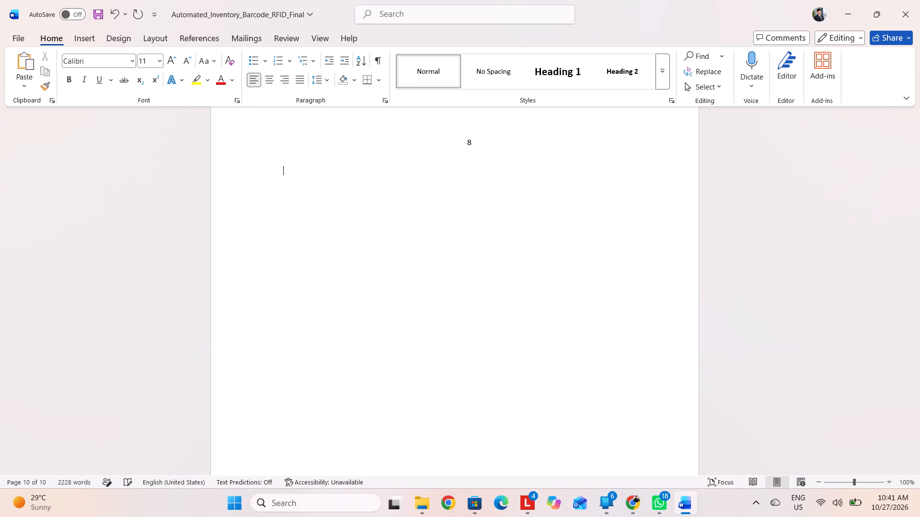
key("BackSpace")
key("BackSpace")
key("BackSpace")
key("BackSpace")
key("BackSpace")
key("BackSpace")
key("BackSpace")
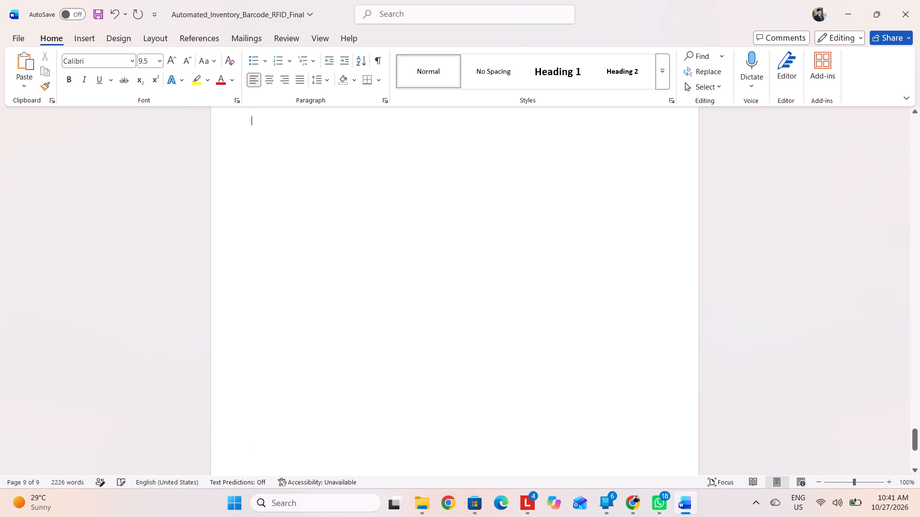
key("BackSpace")
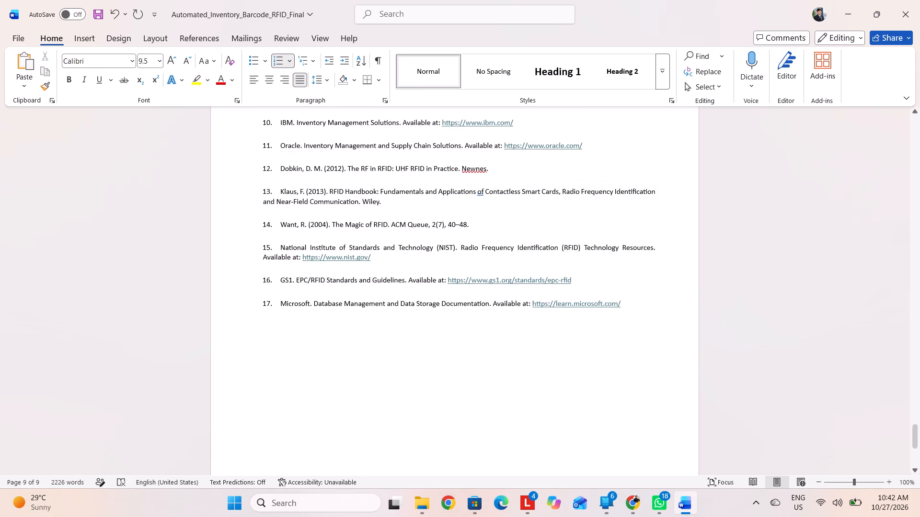
Replace the list number of the Impinj reference, directly below the Zebra Technologies entry, with 8. to continue the reference numbering.
scroll(632, 288, "up", 1)
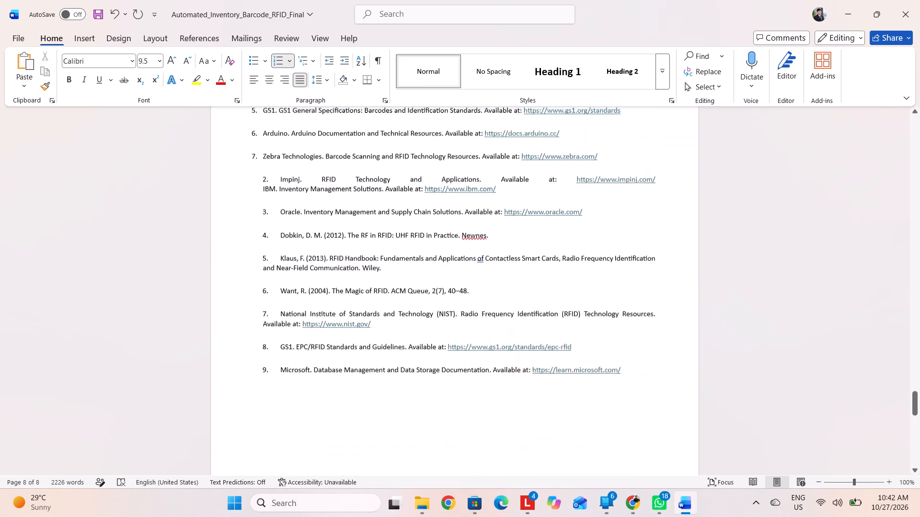
scroll(632, 288, "up", 1)
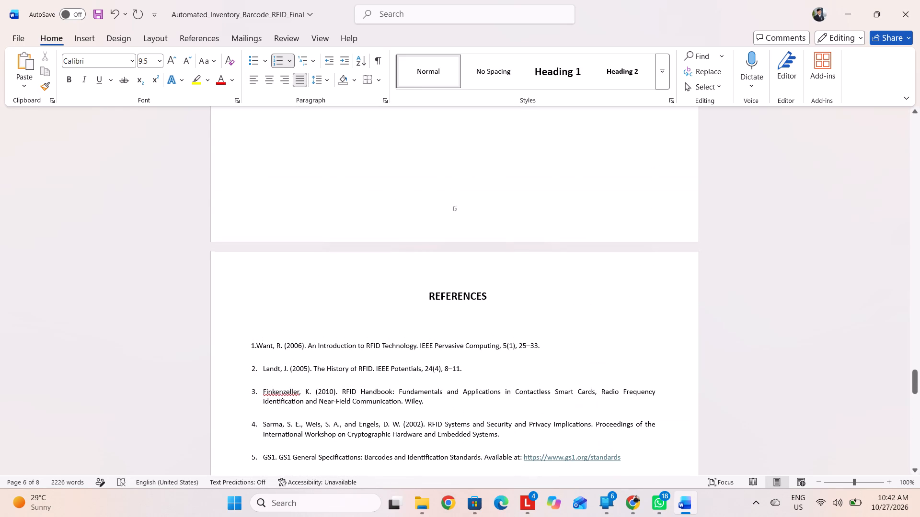
scroll(274, 388, "down", 1)
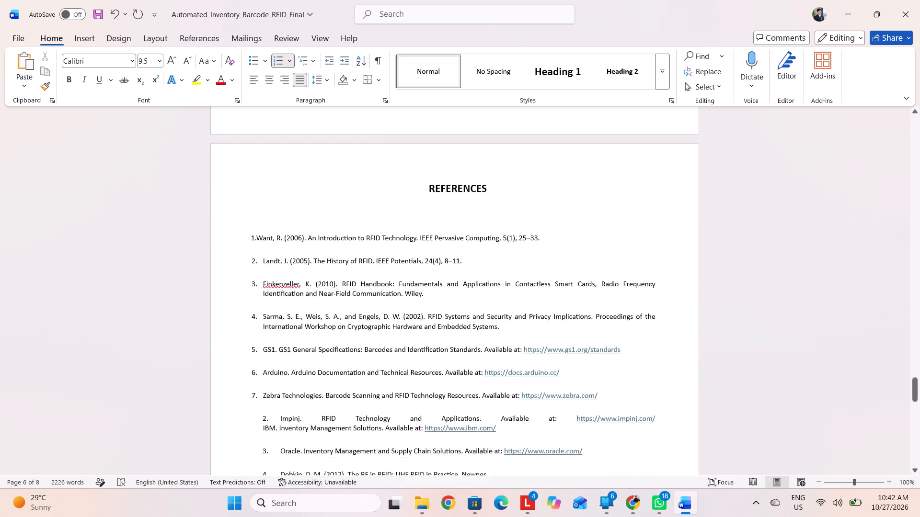
scroll(274, 388, "down", 1)
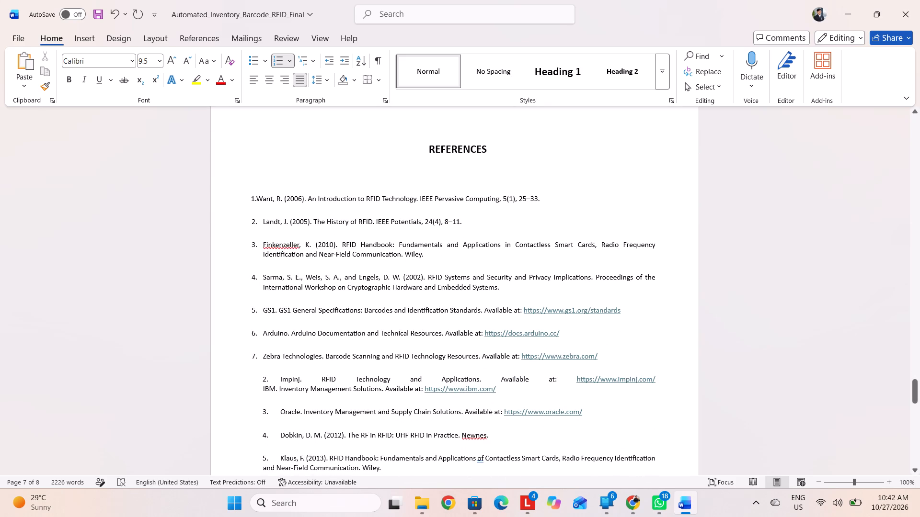
left_click(275, 378)
key("BackSpace")
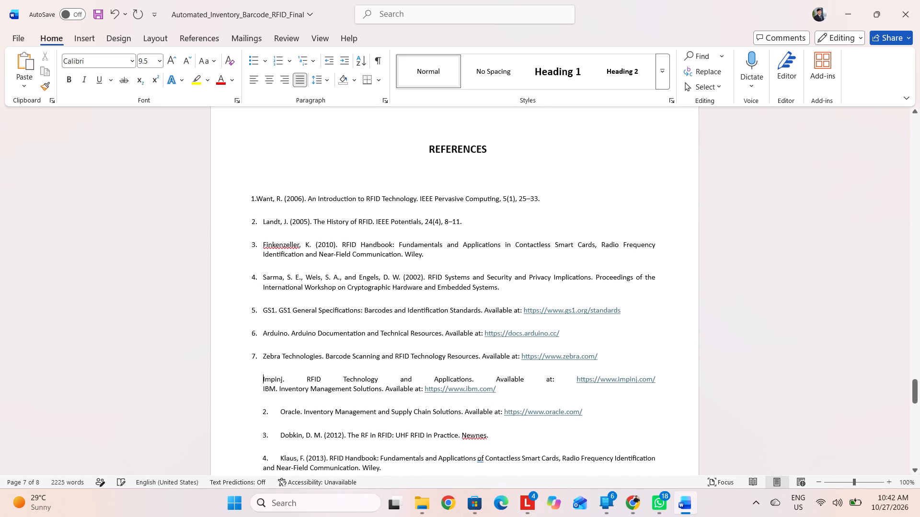
key("BackSpace")
key("8")
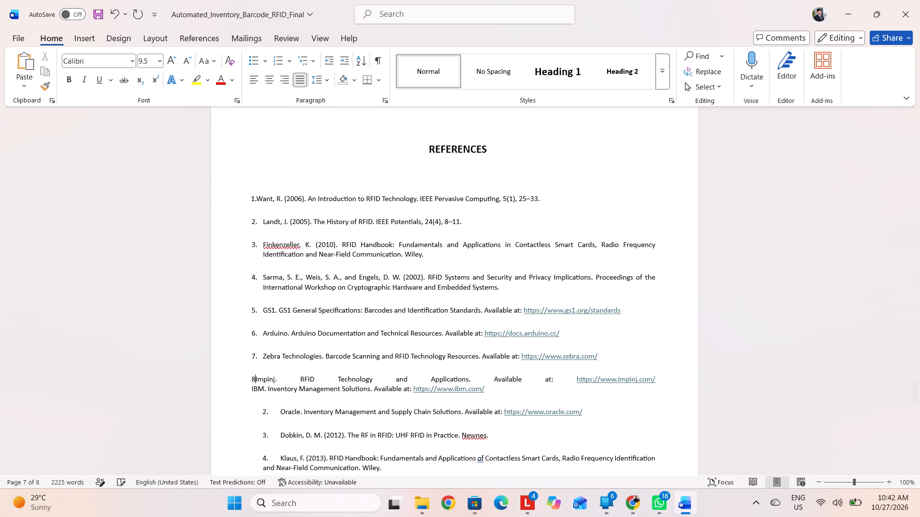
type(".")
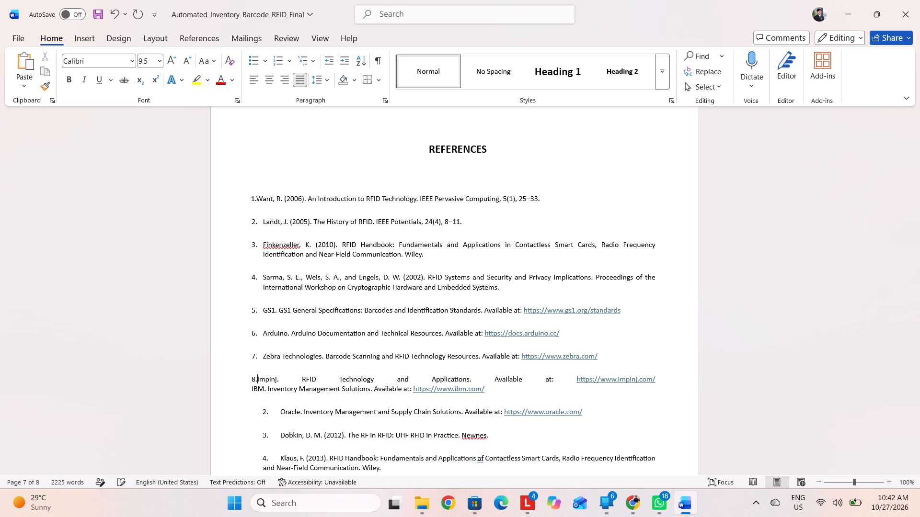
key("space")
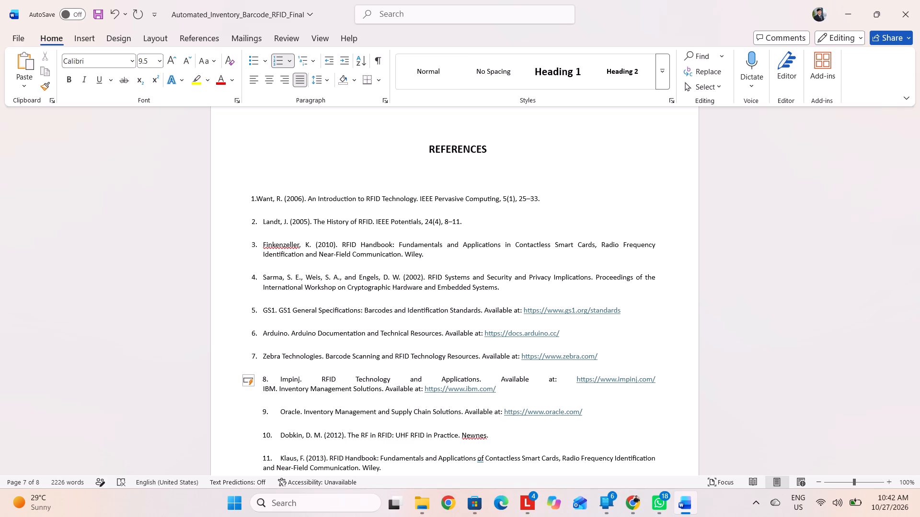
key("Down")
key("Down")
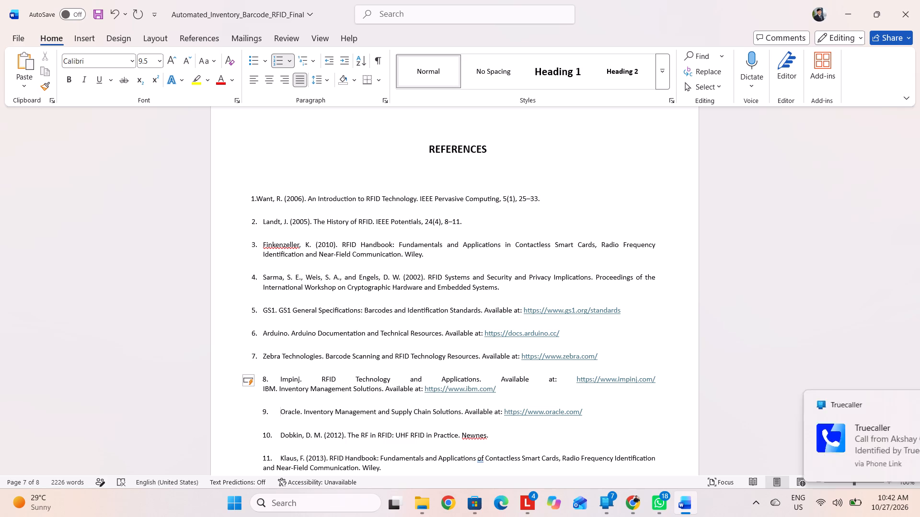
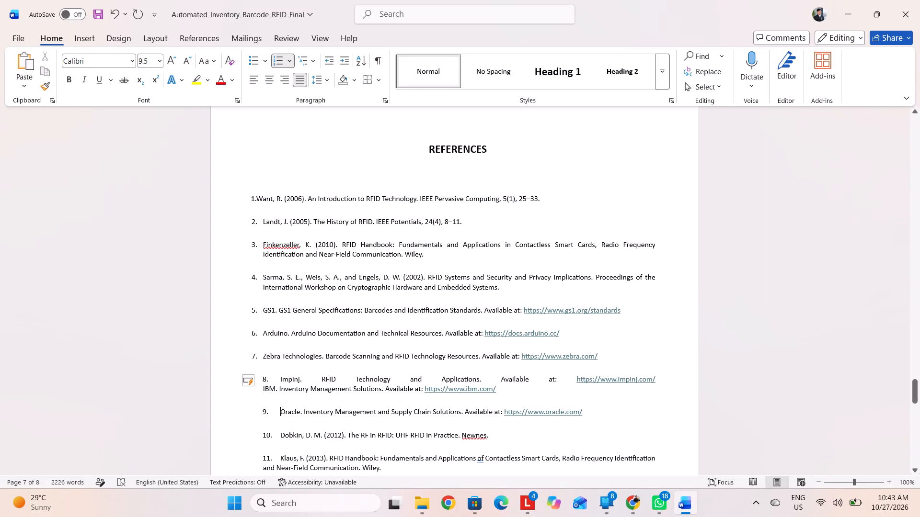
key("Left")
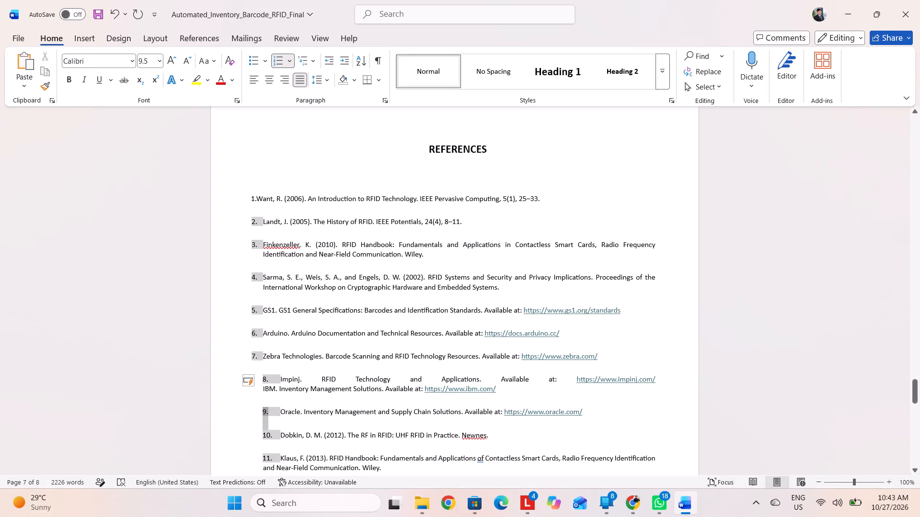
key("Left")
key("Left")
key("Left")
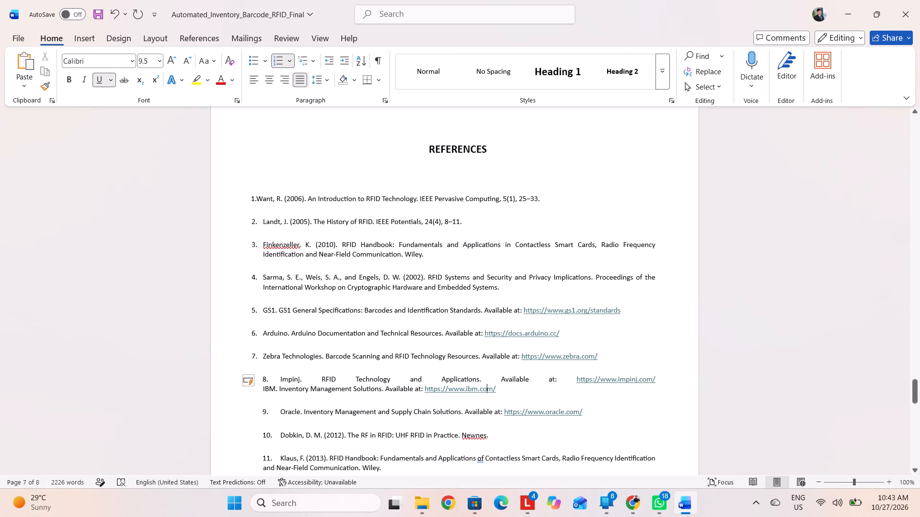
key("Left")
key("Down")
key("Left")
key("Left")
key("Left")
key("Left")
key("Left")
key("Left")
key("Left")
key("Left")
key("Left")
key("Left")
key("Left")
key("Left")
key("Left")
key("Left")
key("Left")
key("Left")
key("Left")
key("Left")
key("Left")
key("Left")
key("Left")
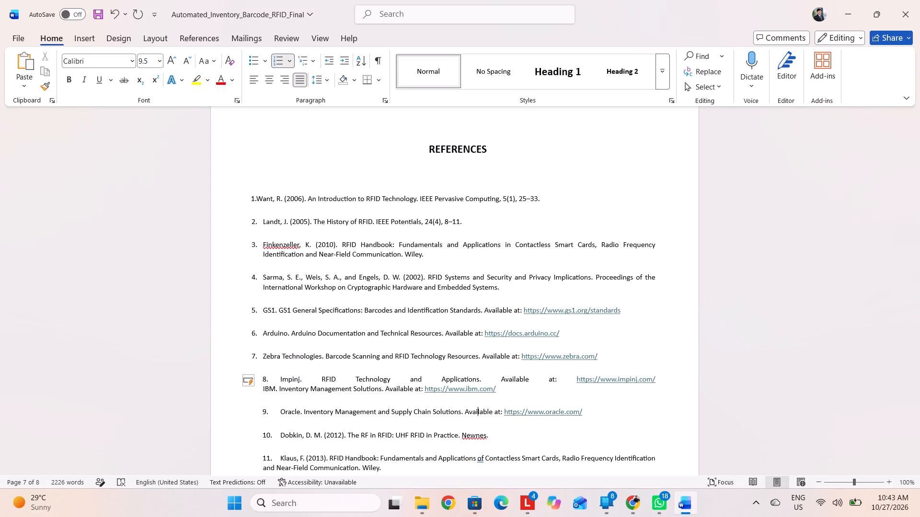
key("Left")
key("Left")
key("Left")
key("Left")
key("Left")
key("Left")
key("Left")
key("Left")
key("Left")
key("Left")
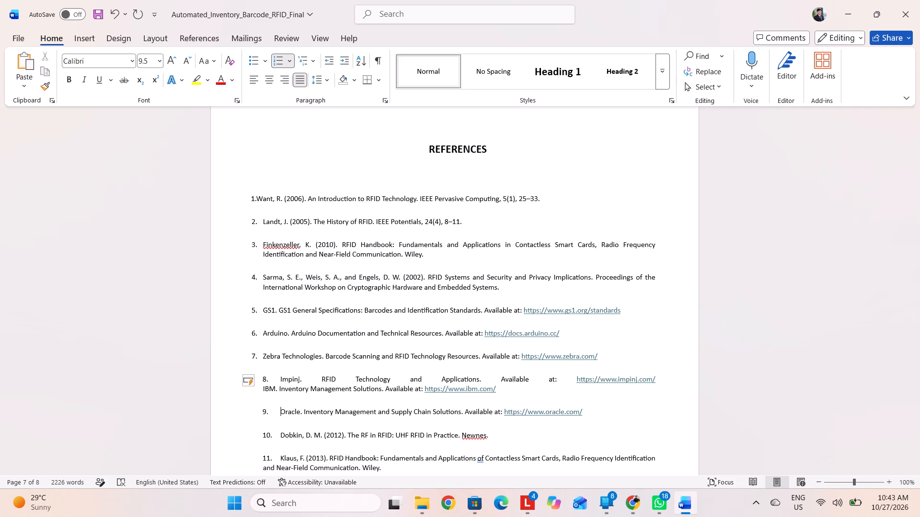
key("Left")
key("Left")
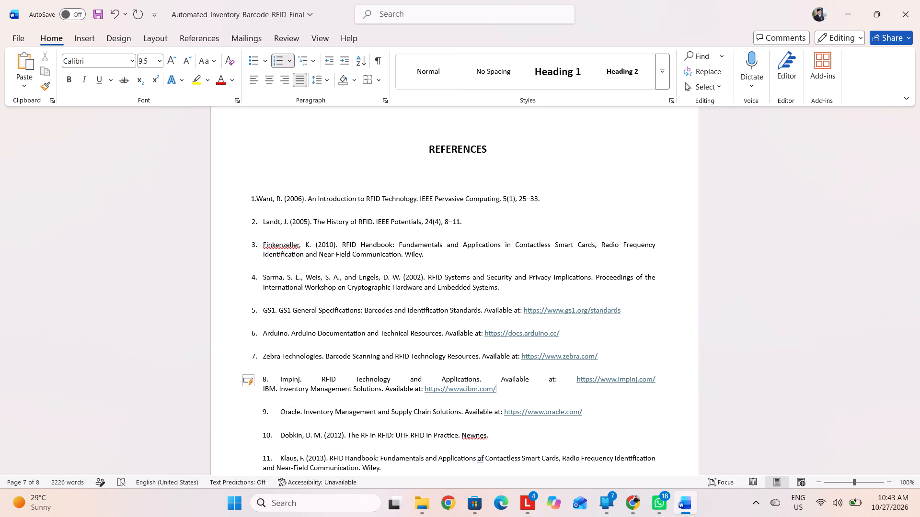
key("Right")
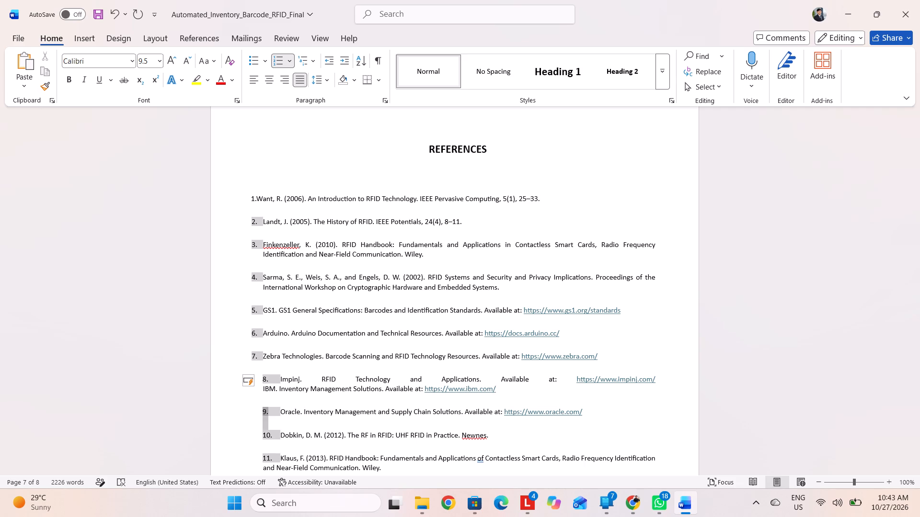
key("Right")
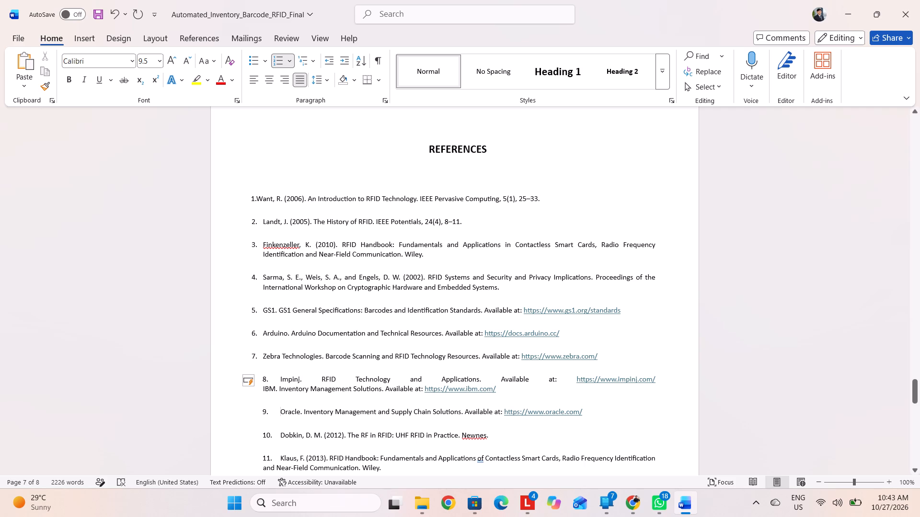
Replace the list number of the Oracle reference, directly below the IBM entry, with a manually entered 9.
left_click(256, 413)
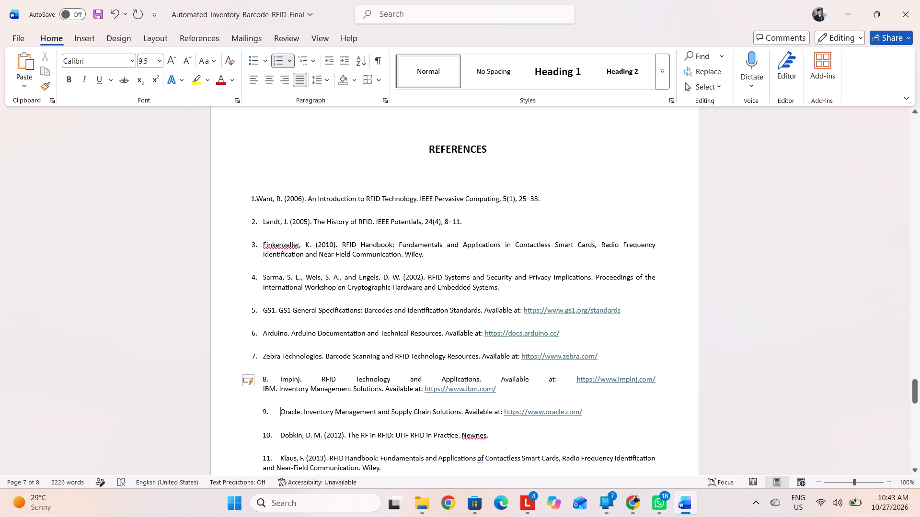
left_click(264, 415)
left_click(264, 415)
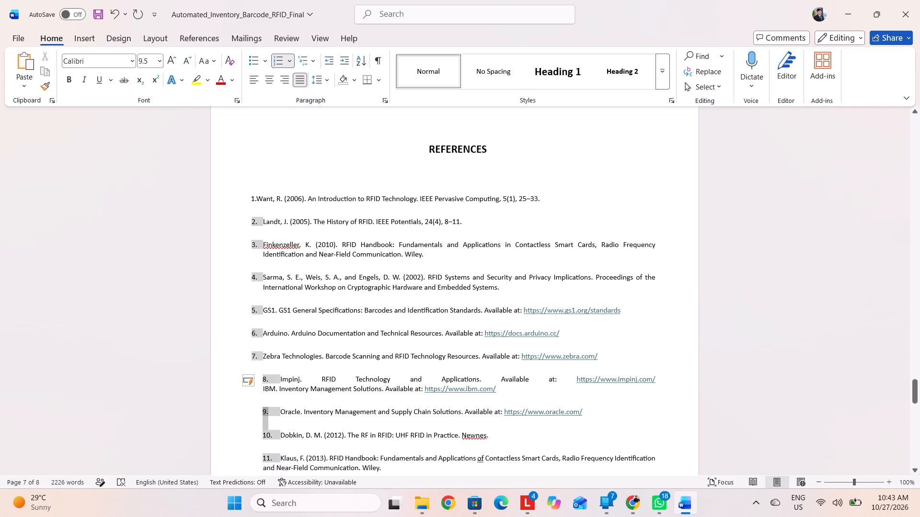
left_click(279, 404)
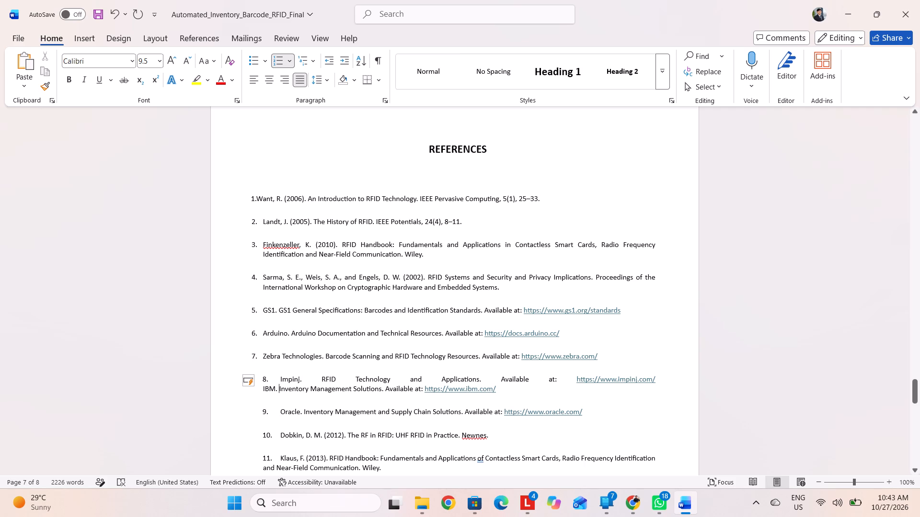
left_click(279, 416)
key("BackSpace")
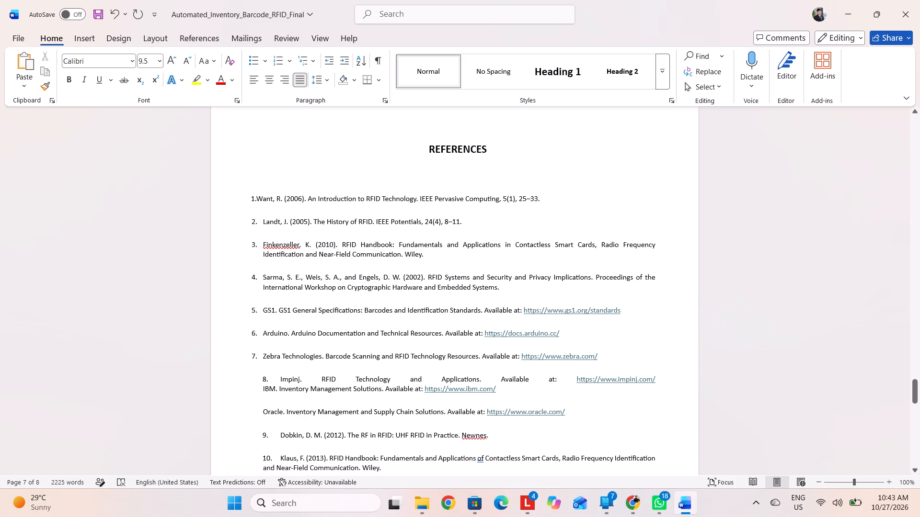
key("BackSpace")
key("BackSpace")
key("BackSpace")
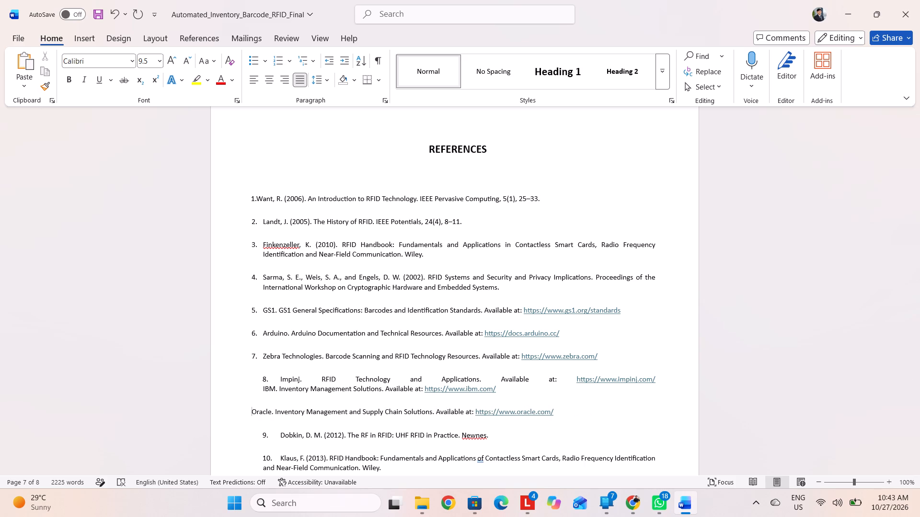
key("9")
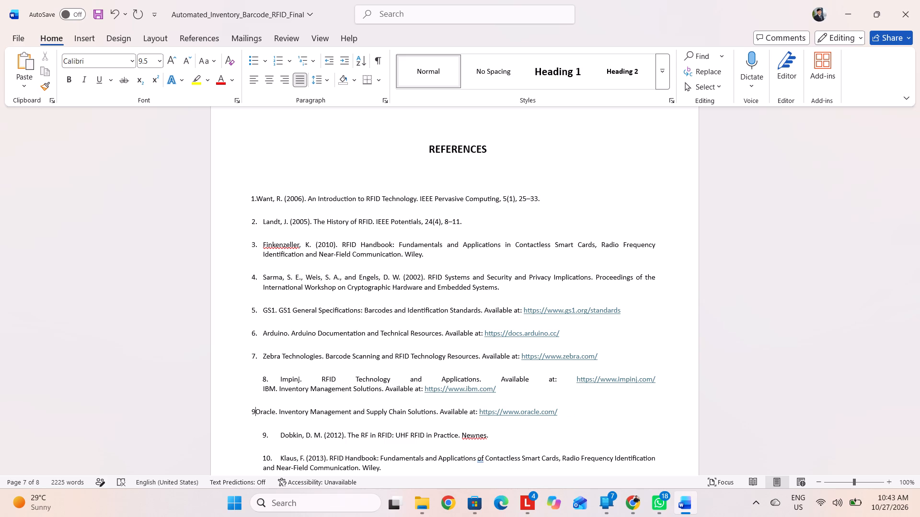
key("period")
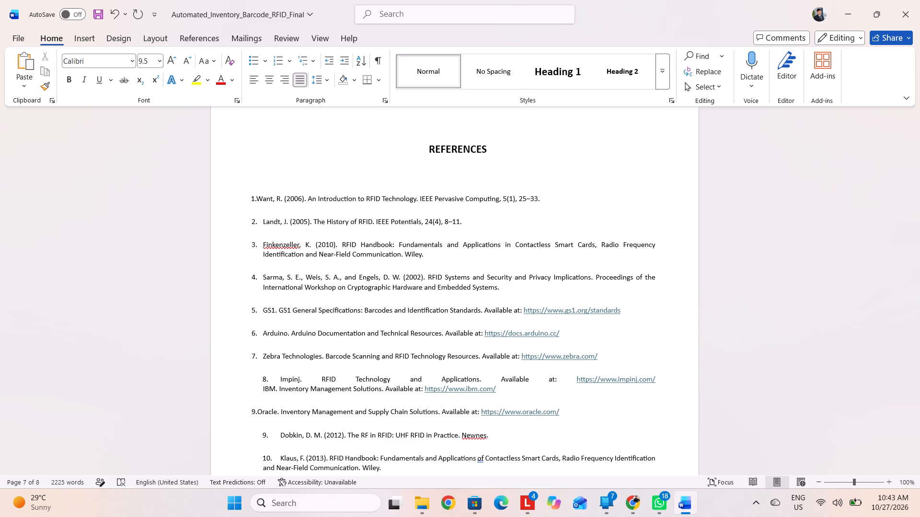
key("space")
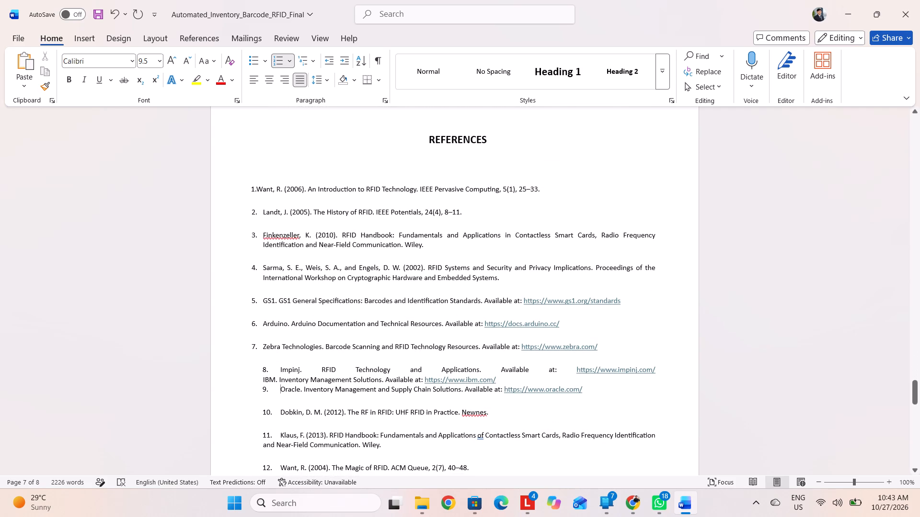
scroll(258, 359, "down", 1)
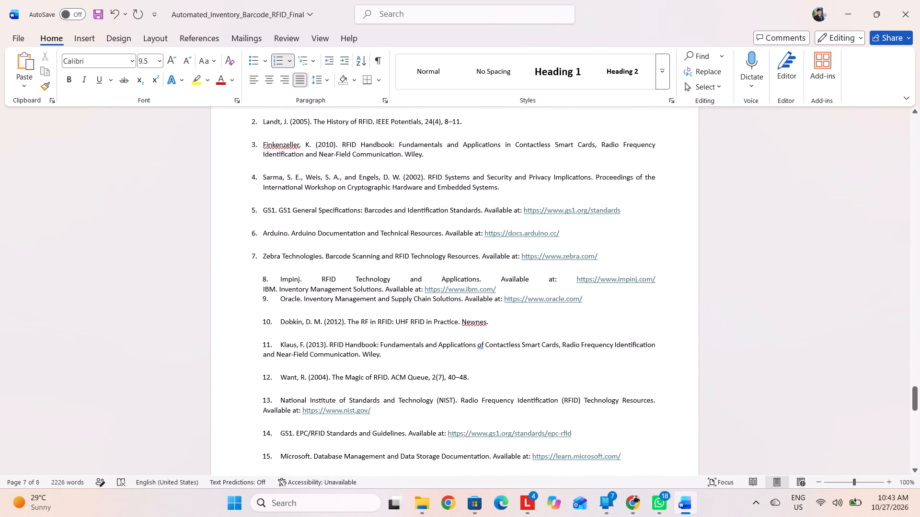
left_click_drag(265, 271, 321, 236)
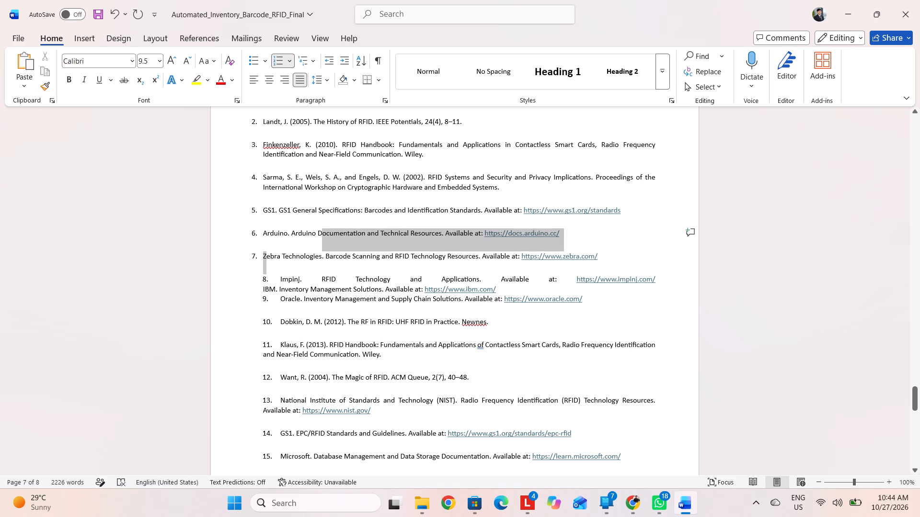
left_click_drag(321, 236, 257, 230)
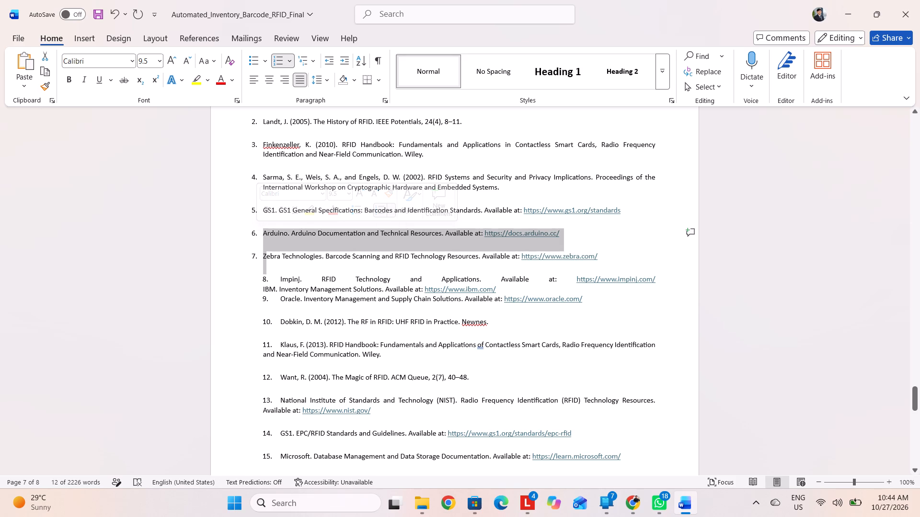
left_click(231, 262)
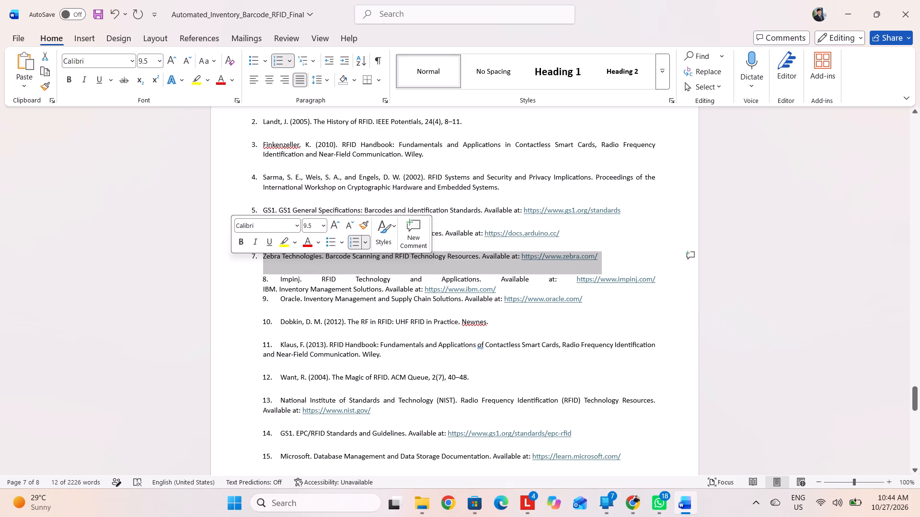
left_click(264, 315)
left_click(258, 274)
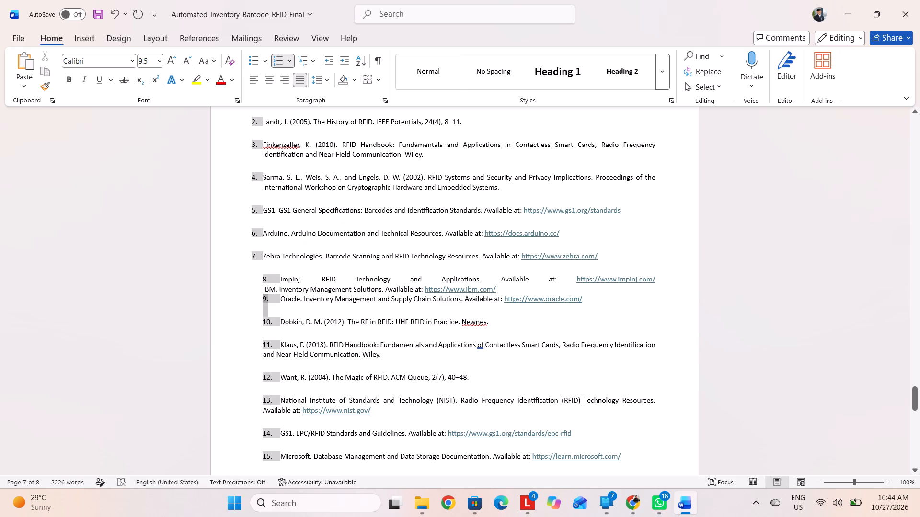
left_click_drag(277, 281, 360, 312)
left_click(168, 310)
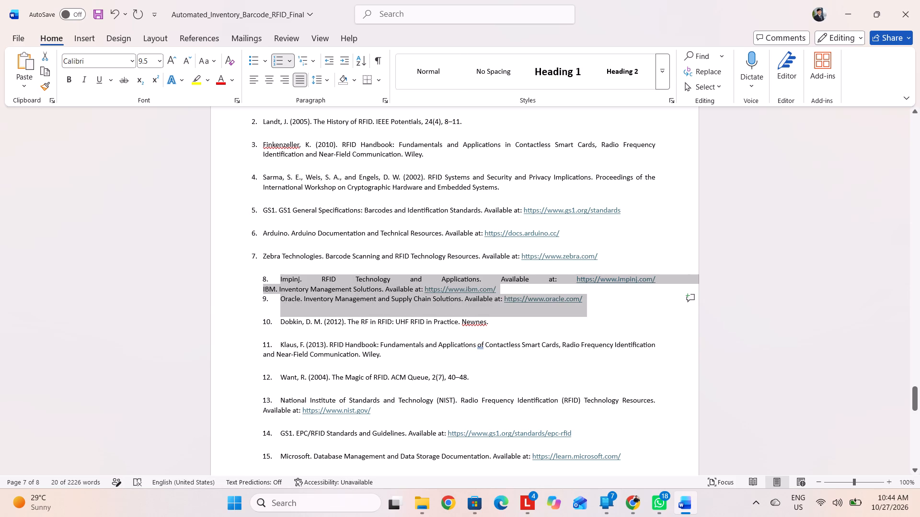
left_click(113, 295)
Remove the automatic list numbering from all references, from the first Want entry through the final Microsoft entry on the last page.
scroll(113, 295, "up", 1)
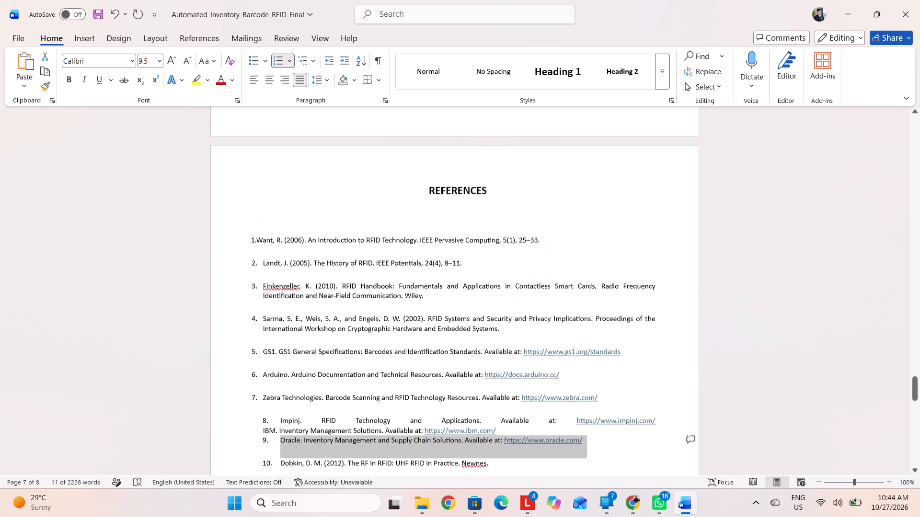
scroll(113, 295, "up", 1)
scroll(199, 201, "down", 1)
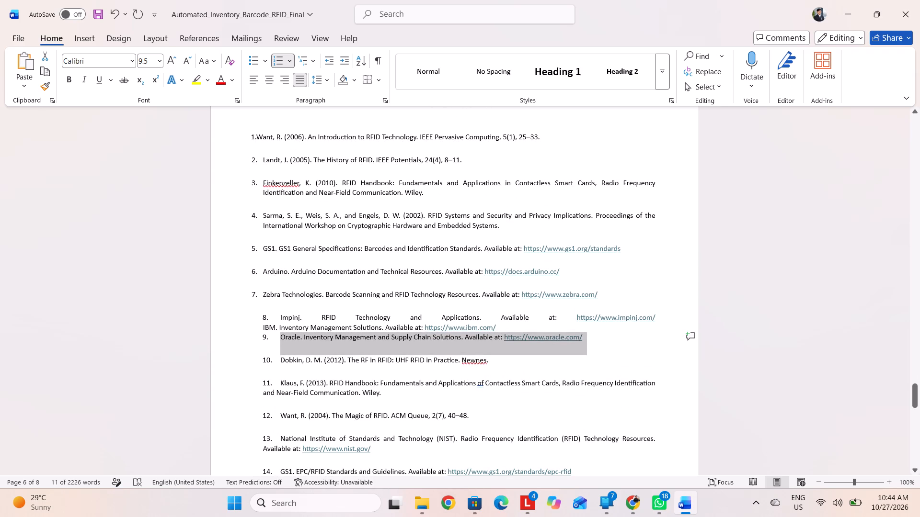
left_click_drag(250, 133, 385, 286)
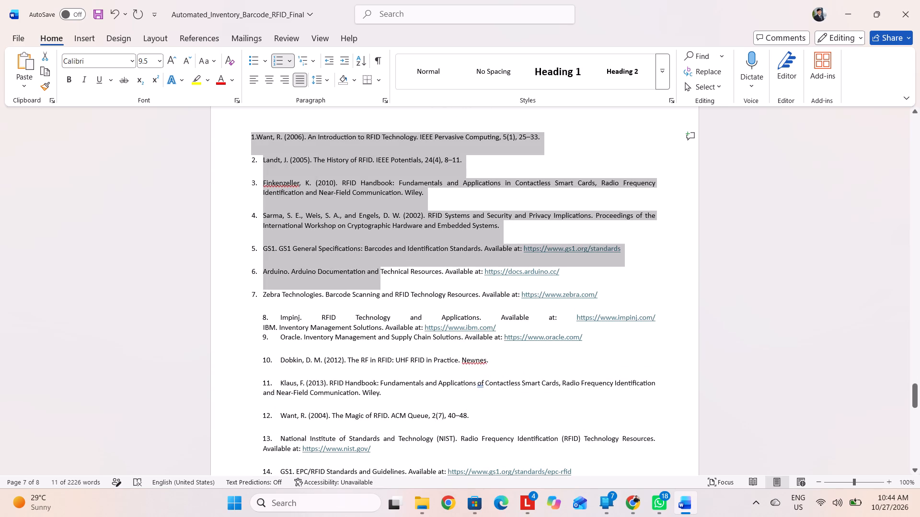
left_click_drag(385, 286, 637, 436)
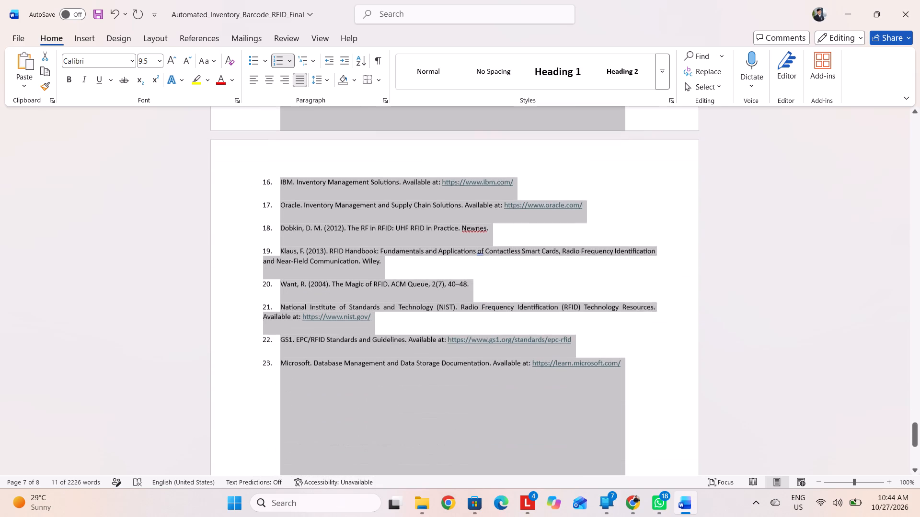
left_click_drag(637, 436, 627, 314)
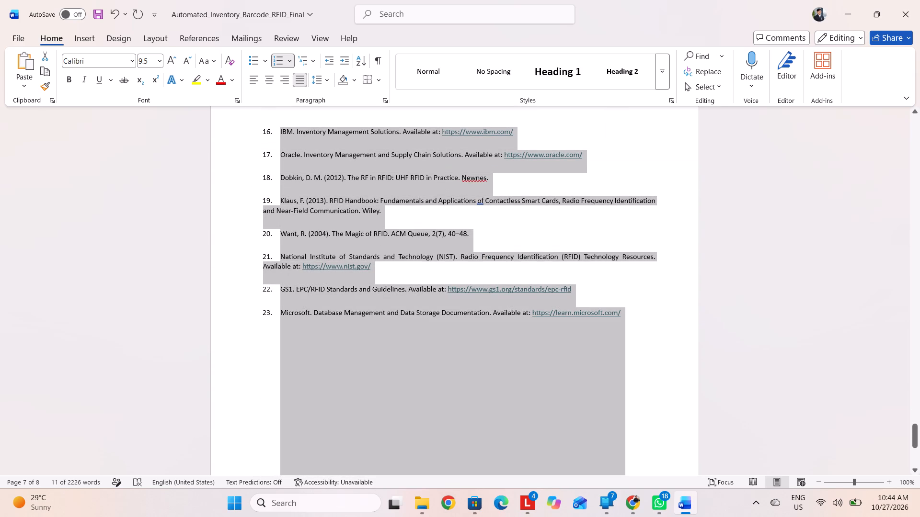
left_click_drag(627, 314, 620, 313)
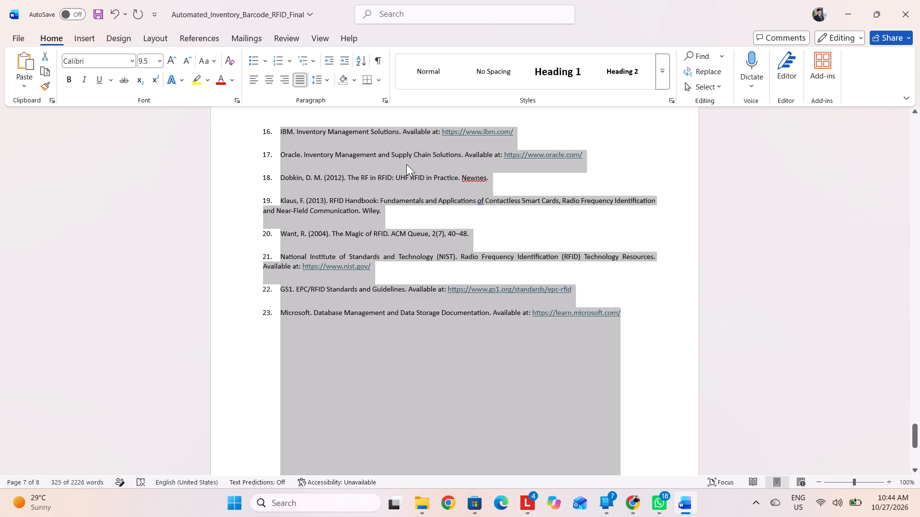
left_click(278, 61)
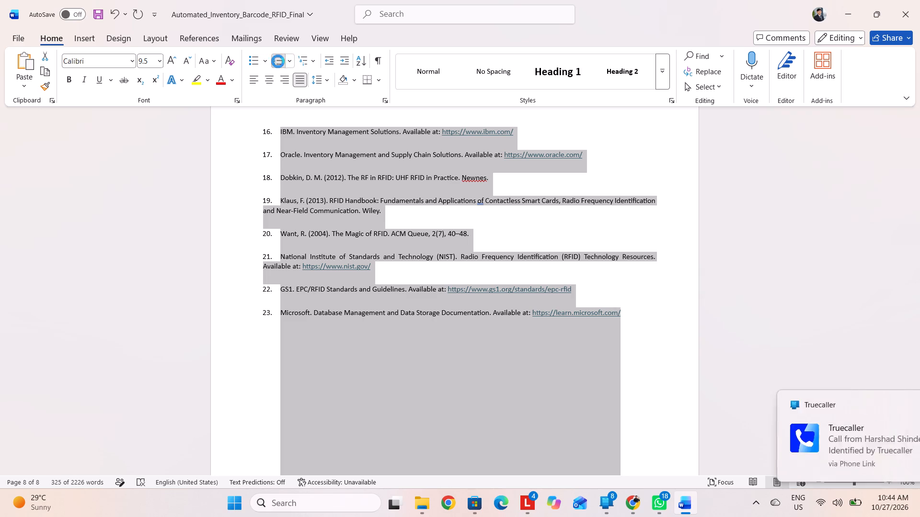
left_click(278, 61)
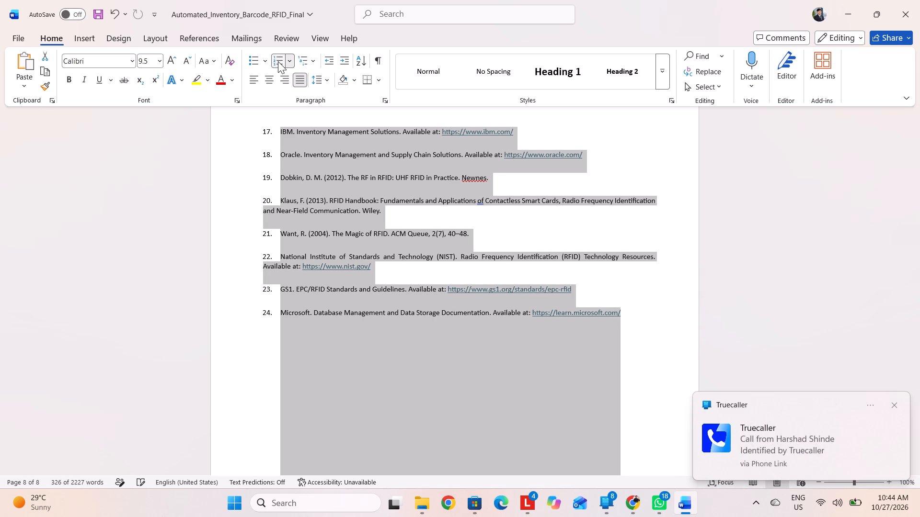
left_click(278, 61)
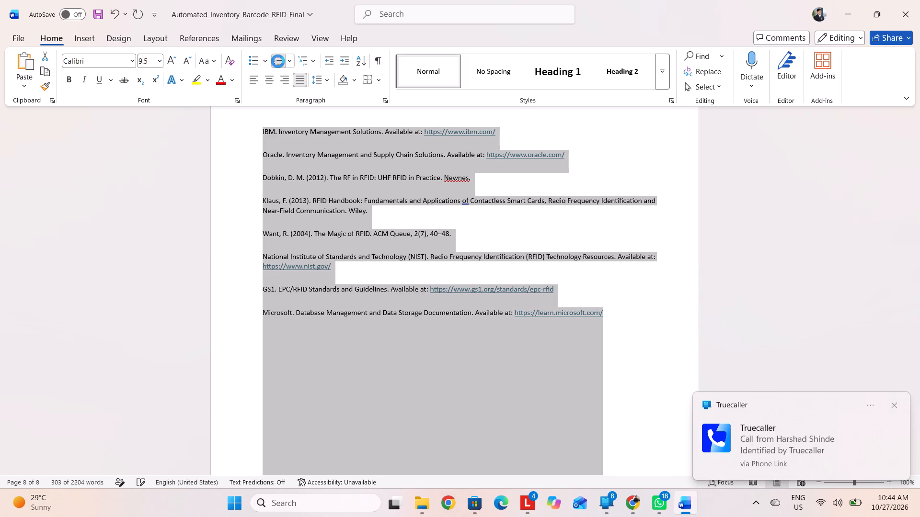
left_click(278, 61)
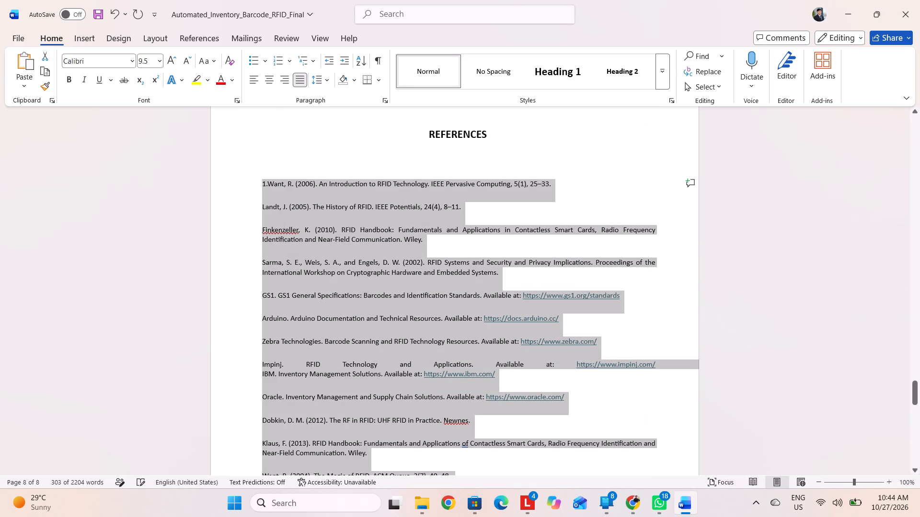
left_click(242, 166)
scroll(242, 166, "up", 1)
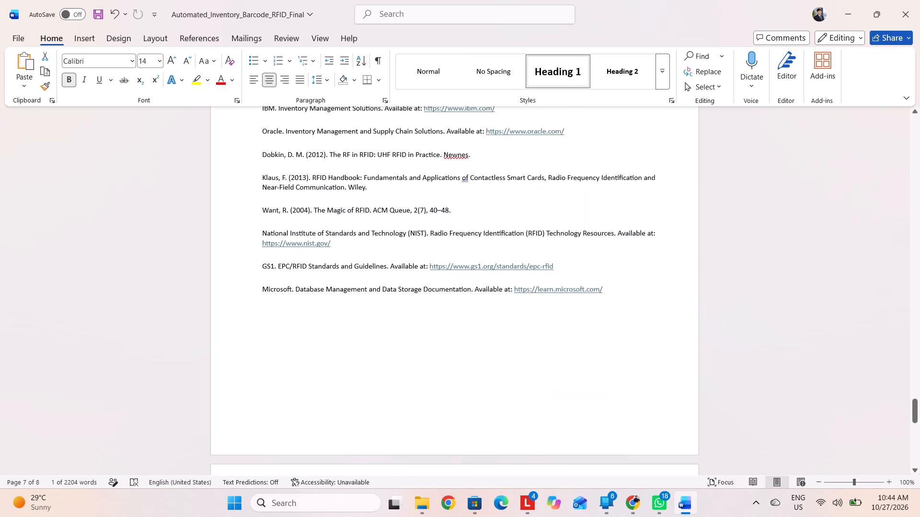
scroll(242, 166, "up", 1)
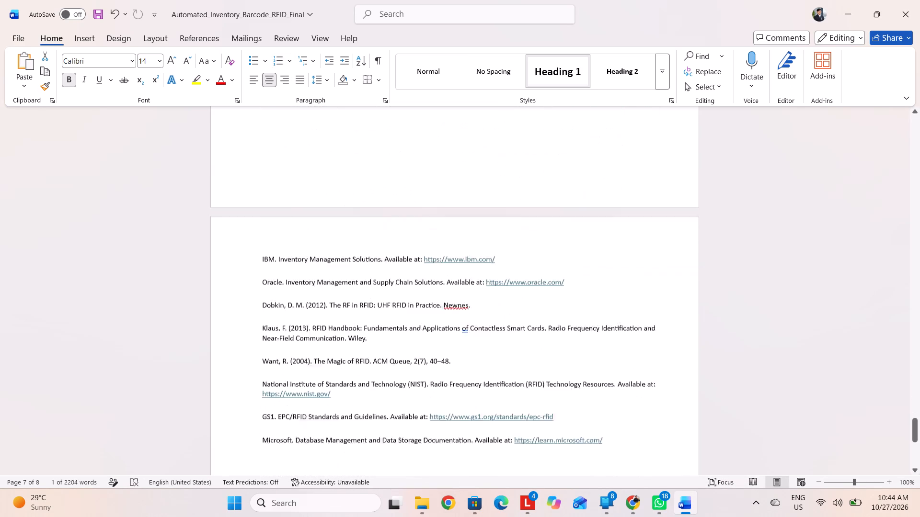
Apply automatic numbering to all references, from the first Want (2006) entry through the final Microsoft entry on the last page.
scroll(242, 166, "up", 1)
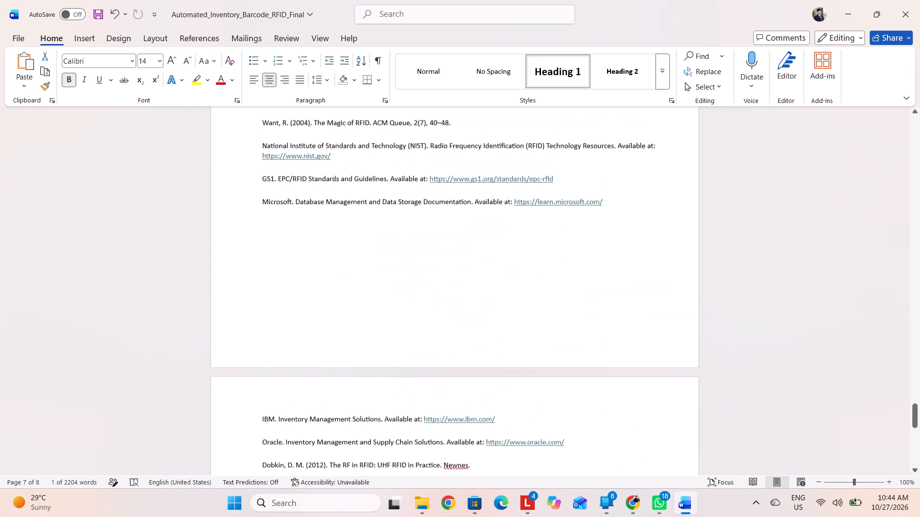
scroll(242, 166, "up", 1)
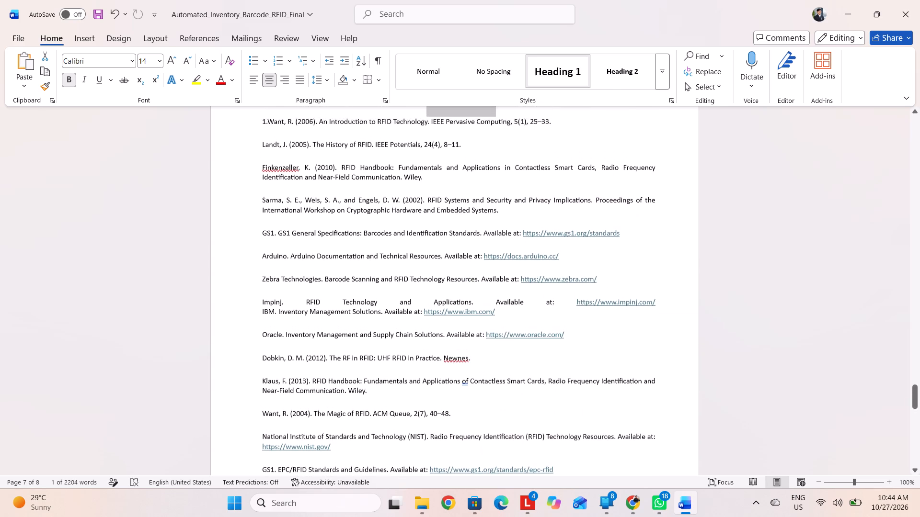
scroll(242, 166, "up", 1)
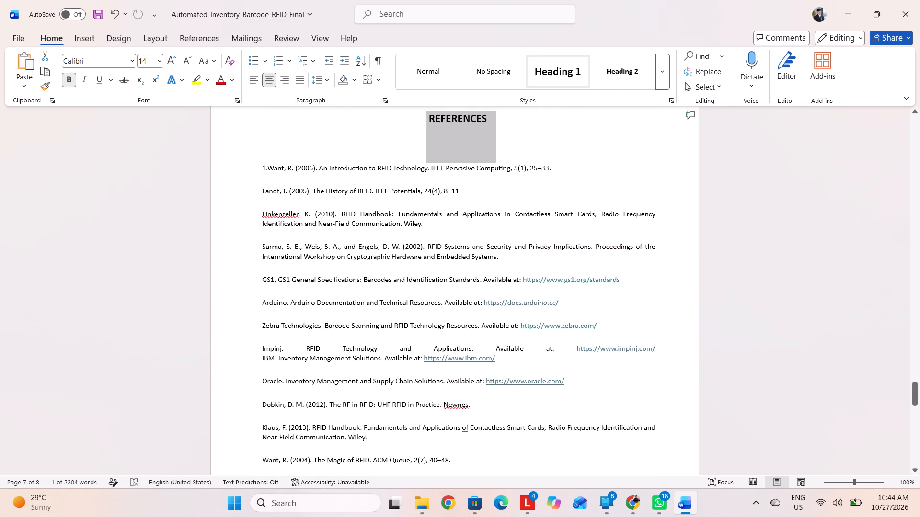
left_click_drag(259, 166, 307, 351)
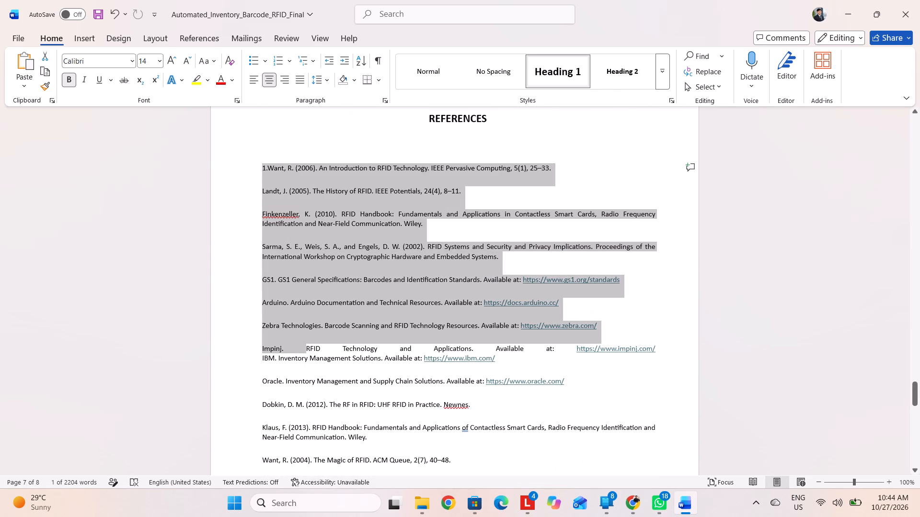
left_click_drag(307, 351, 276, 428)
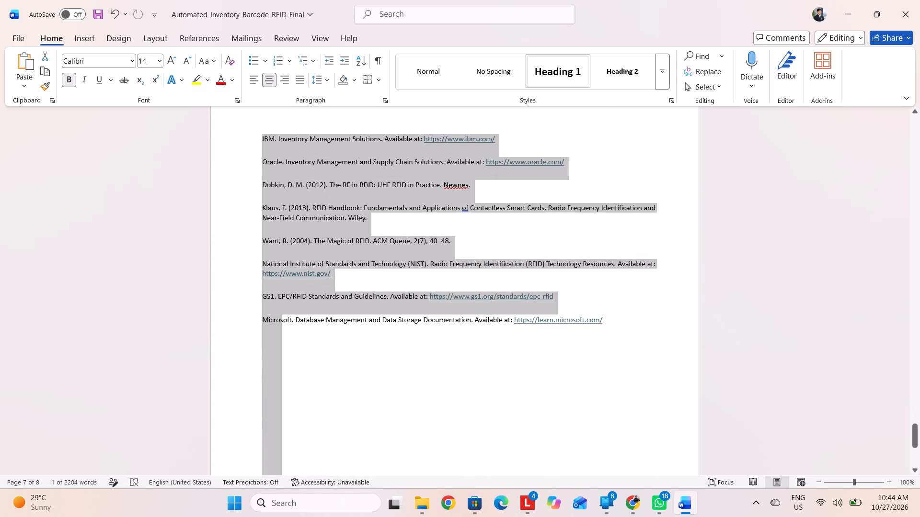
left_click_drag(276, 428, 517, 392)
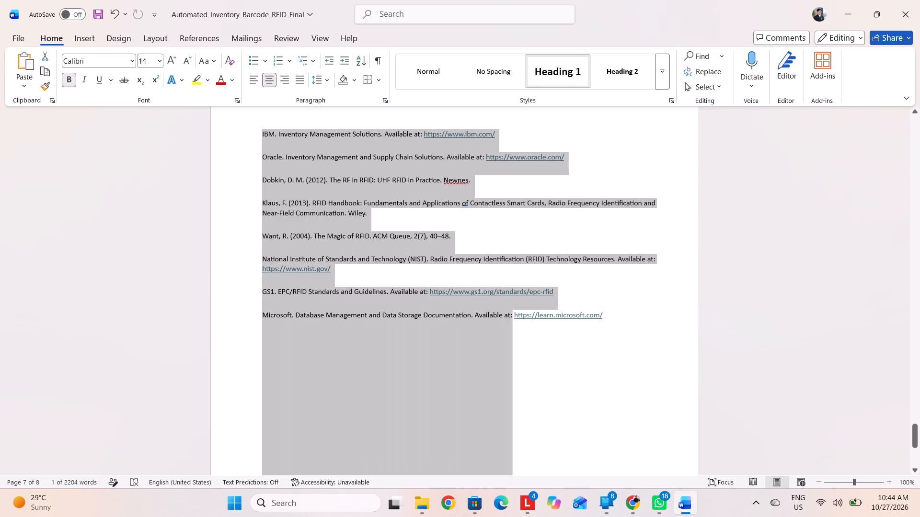
left_click_drag(517, 392, 634, 350)
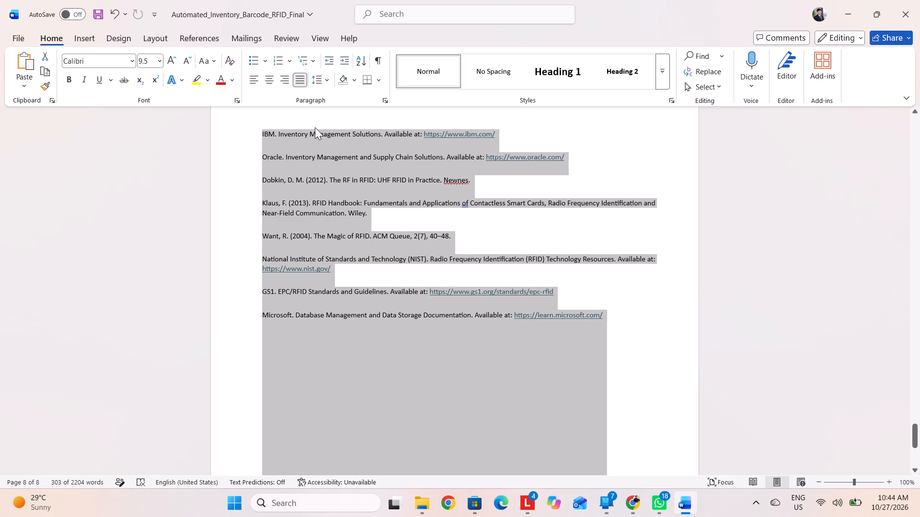
left_click(277, 63)
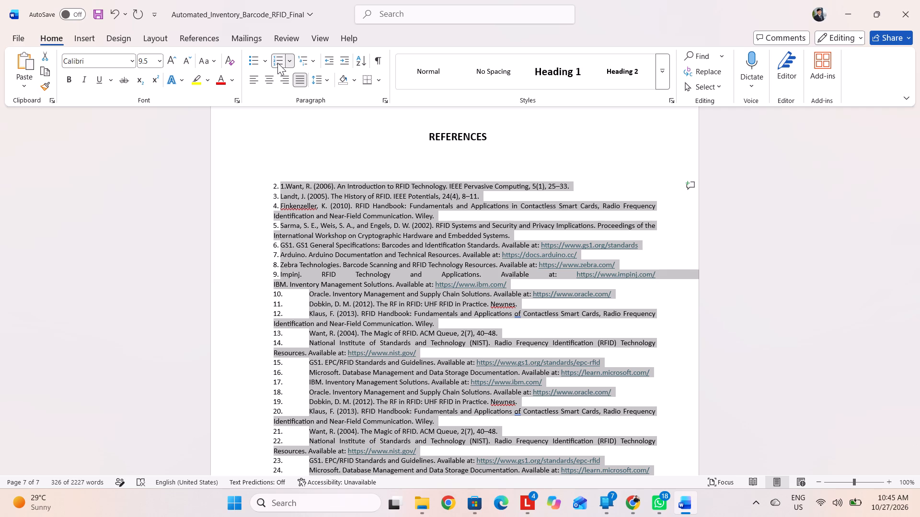
left_click(274, 129)
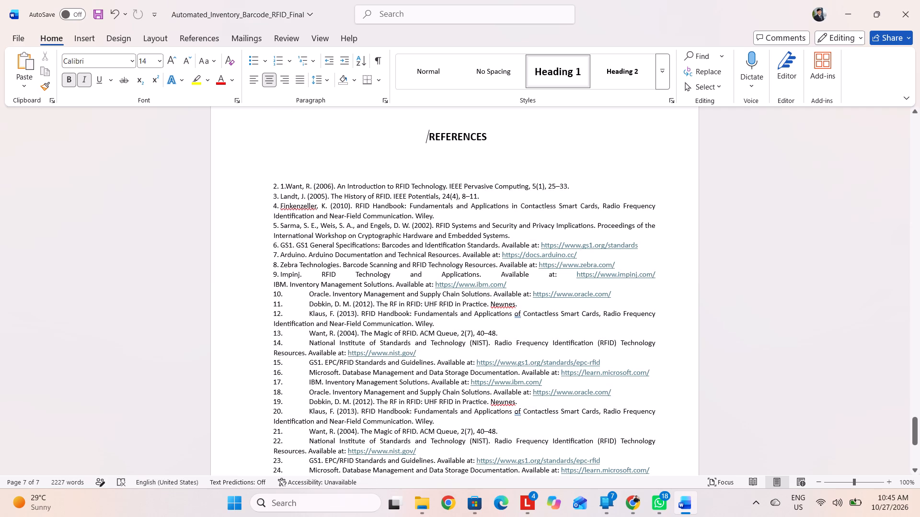
Insert an unnumbered, left-aligned blank line between the Want (2006) and Landt (2005) references.
scroll(278, 160, "up", 1)
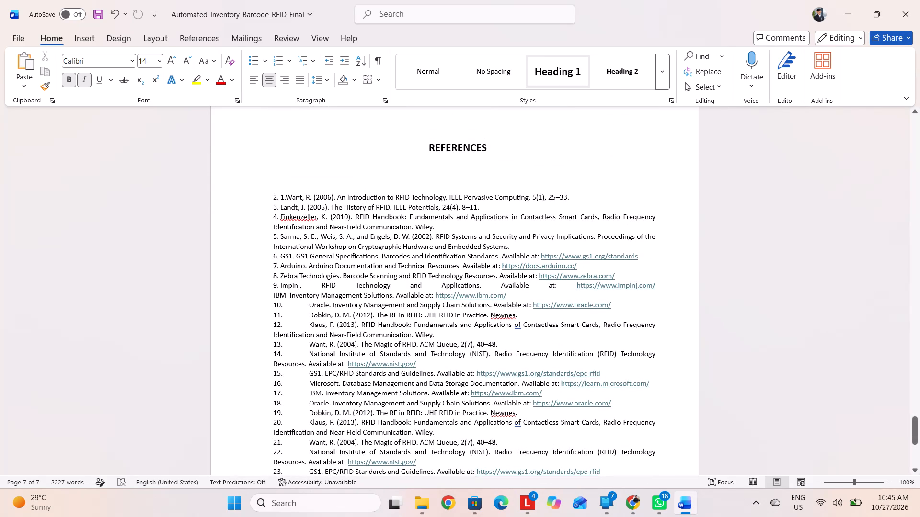
left_click(573, 198)
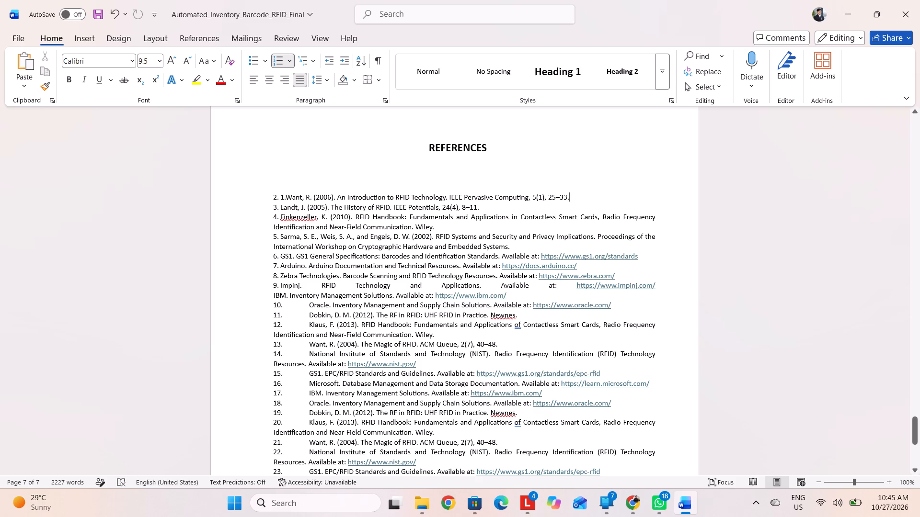
key("Return")
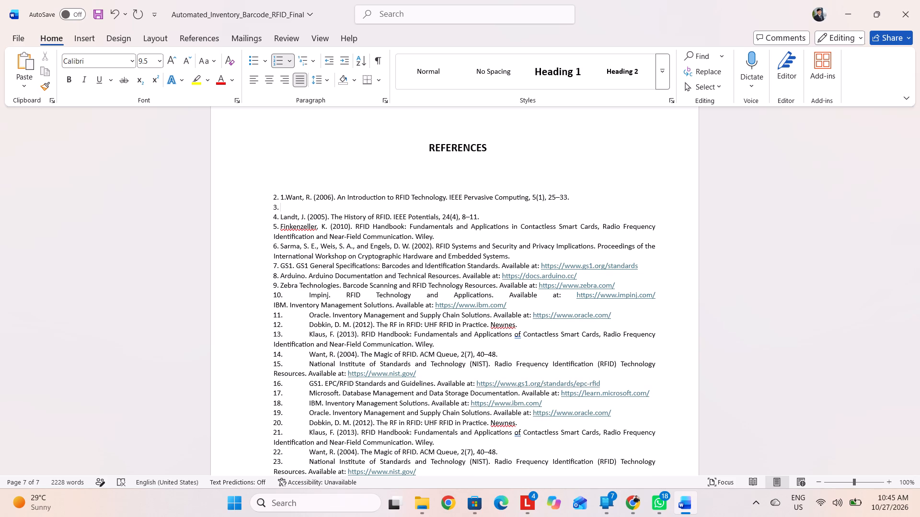
key("BackSpace")
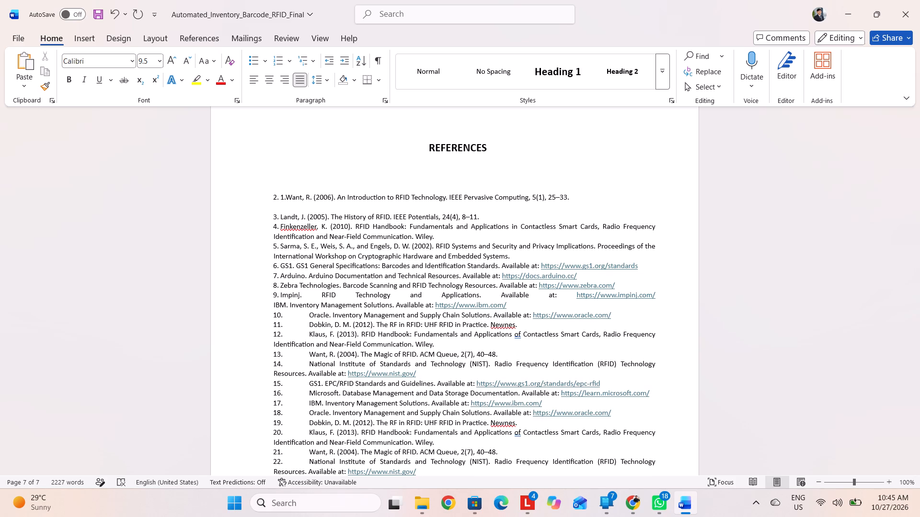
key("ctrl+l")
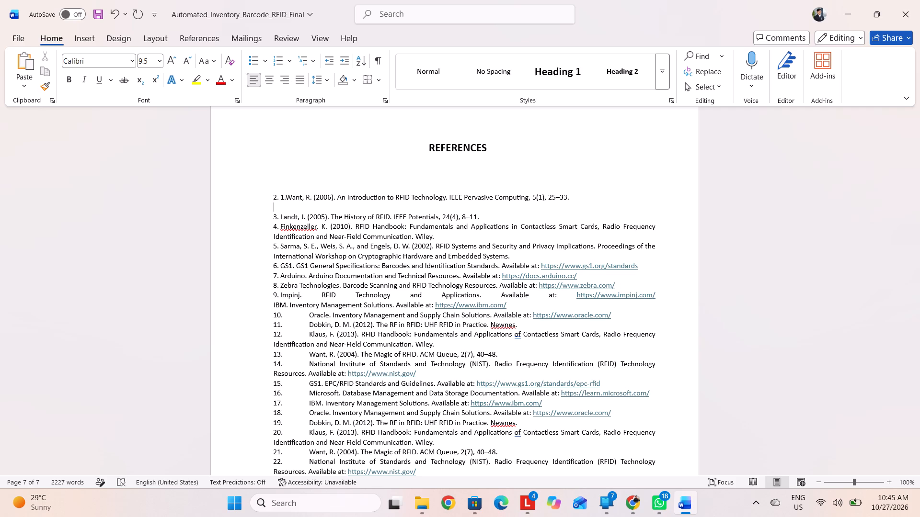